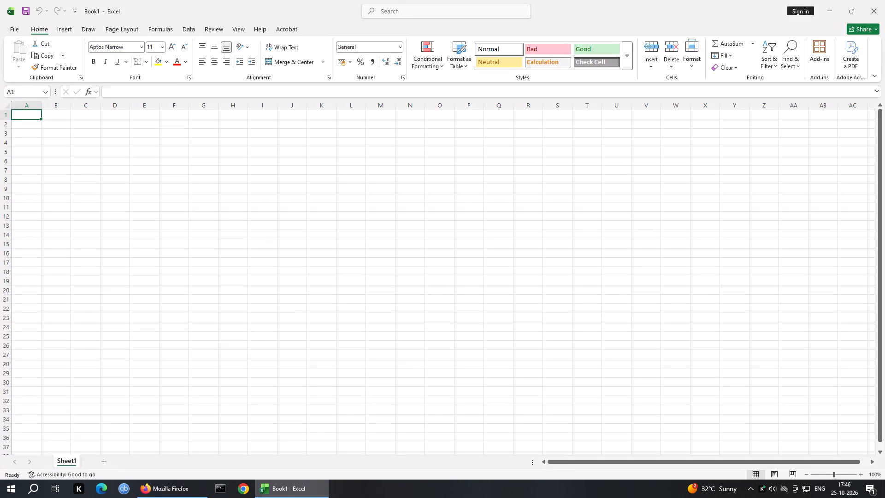
Enter the label PLOT ID in cell A1 of the blank sheet.
click(55, 116)
click(32, 118)
right_click(71, 461)
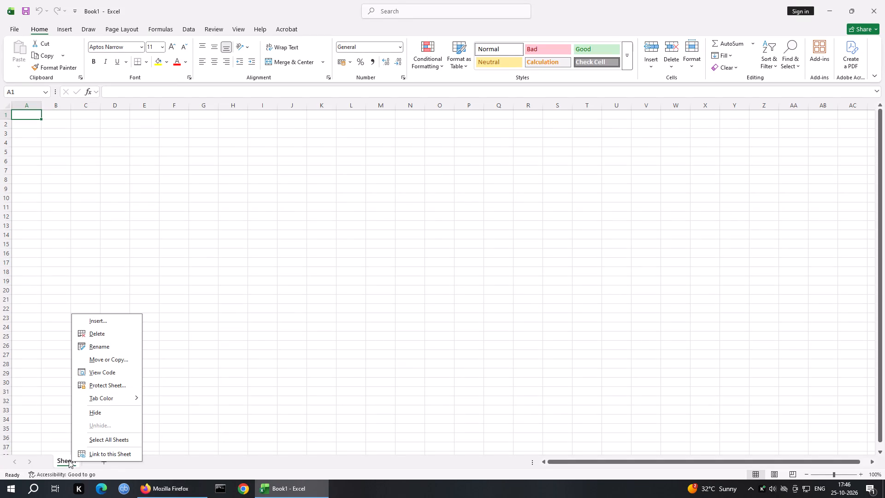
click(69, 460)
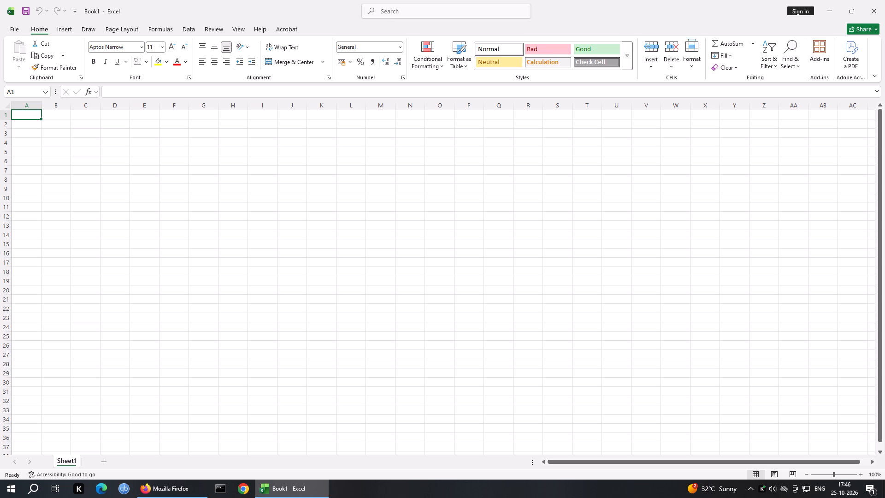
text(Plo)
text(t I)
key(BackSpace)
key(BackSpace)
key(BackSpace)
key(BackSpace)
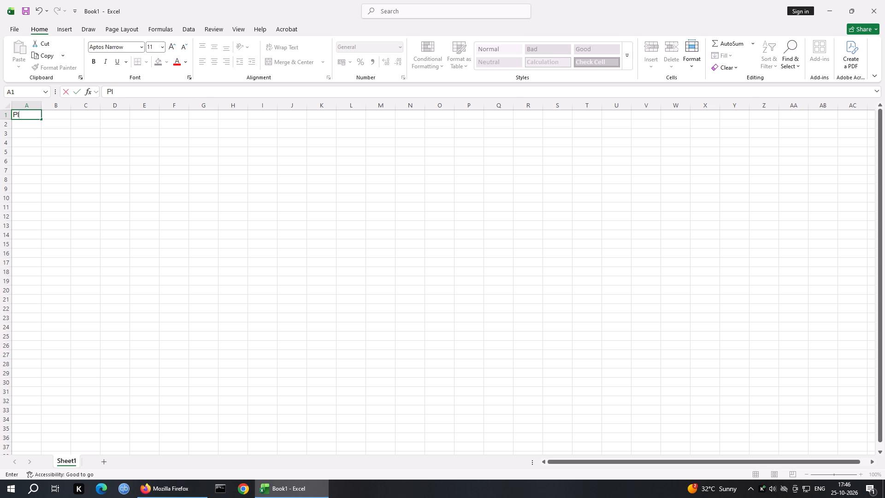
text(LO)
text(T ID)
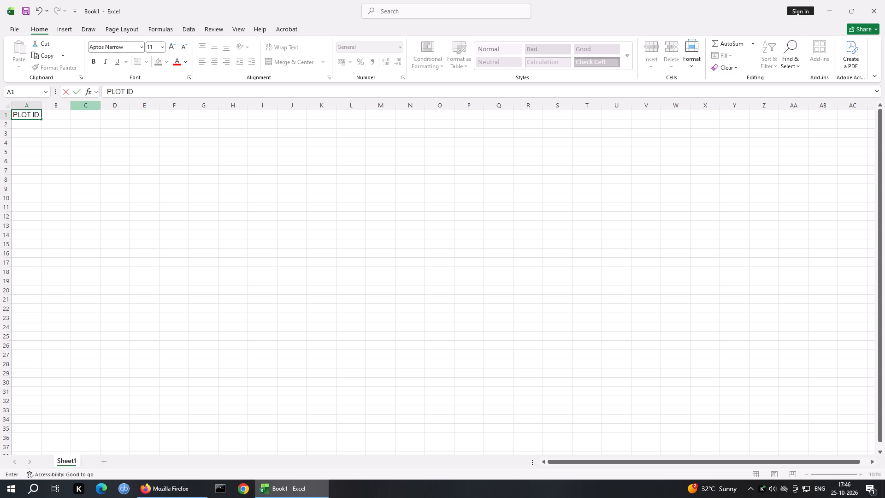
Widen column A slightly so the PLOT ID label has some spare room.
click(26, 107)
drag(41, 105, 41, 107)
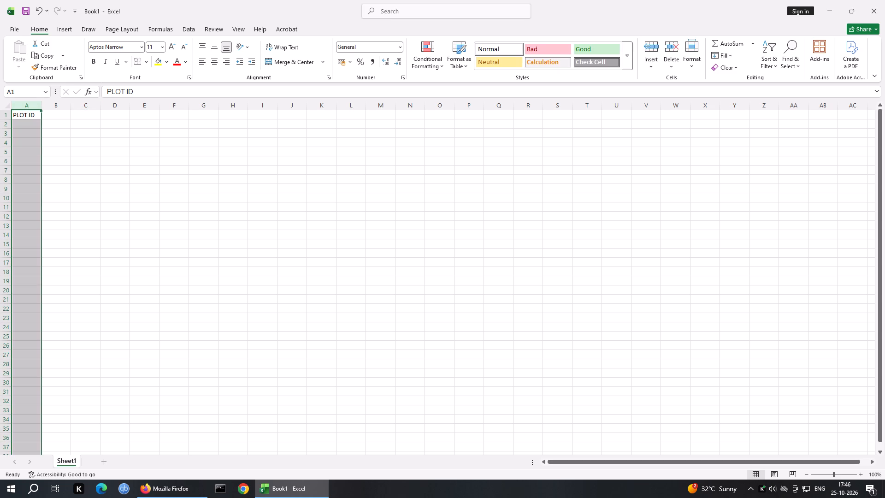
drag(41, 107, 49, 110)
Enter the label LOCATION in cell A2, below PLOT ID.
click(27, 122)
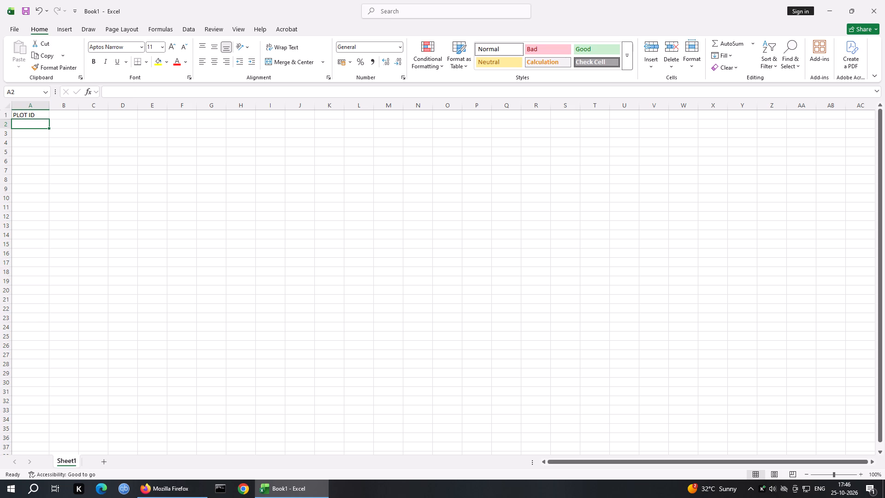
text(LOCATION)
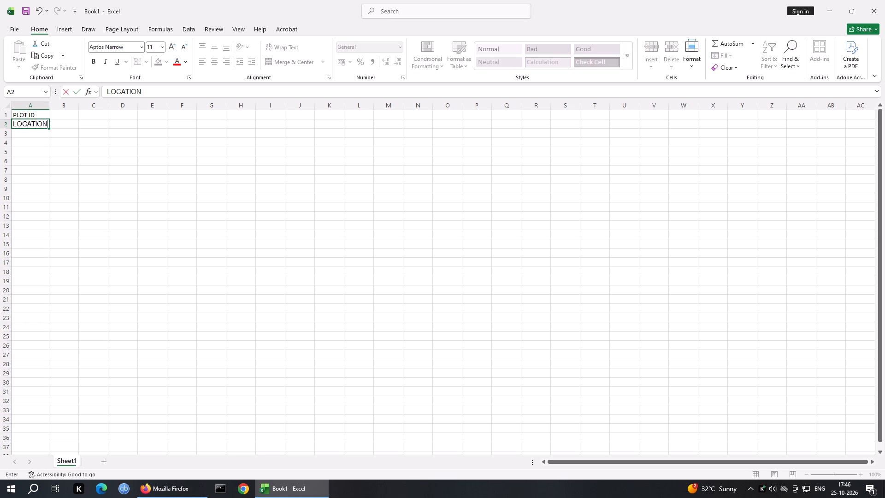
click(32, 148)
click(34, 134)
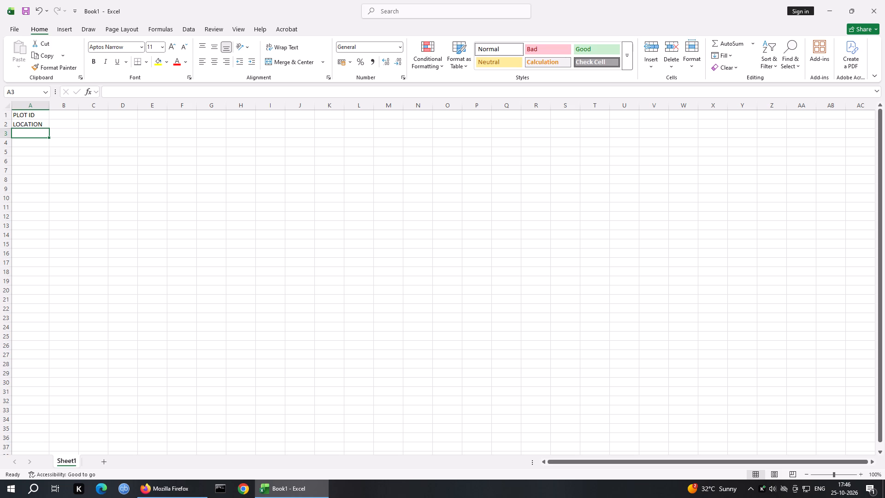
Enter the label GAT/SURVEY NUMBER in cell A3 and widen column A to fit it.
key(shift+g)
key(BackSpace)
text(GAT)
text(/SURVEY NUMBER)
click(28, 141)
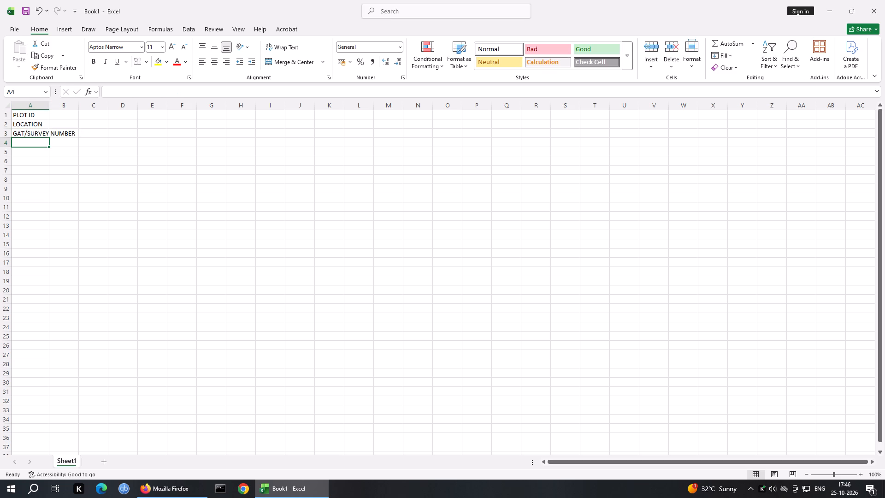
drag(50, 103, 81, 109)
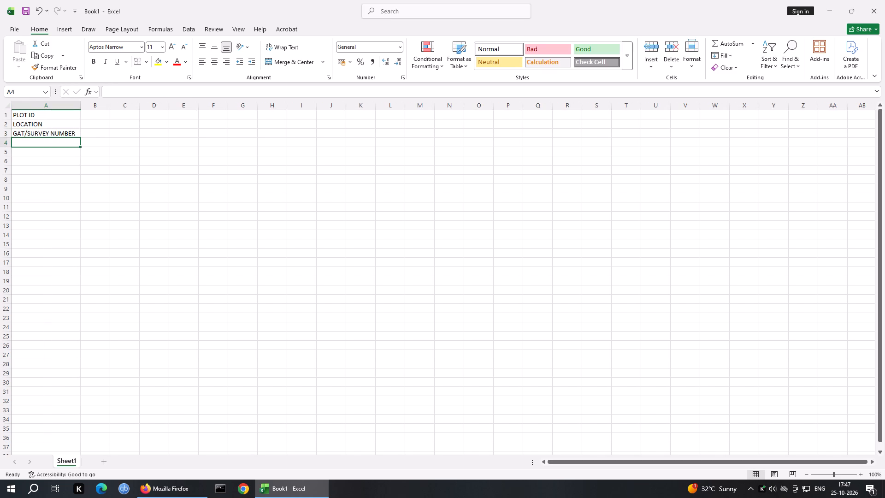
Enter the label PLOT AREA in cell A4, below GAT/SURVEY NUMBER.
click(40, 159)
click(34, 141)
text(PLOT AREA)
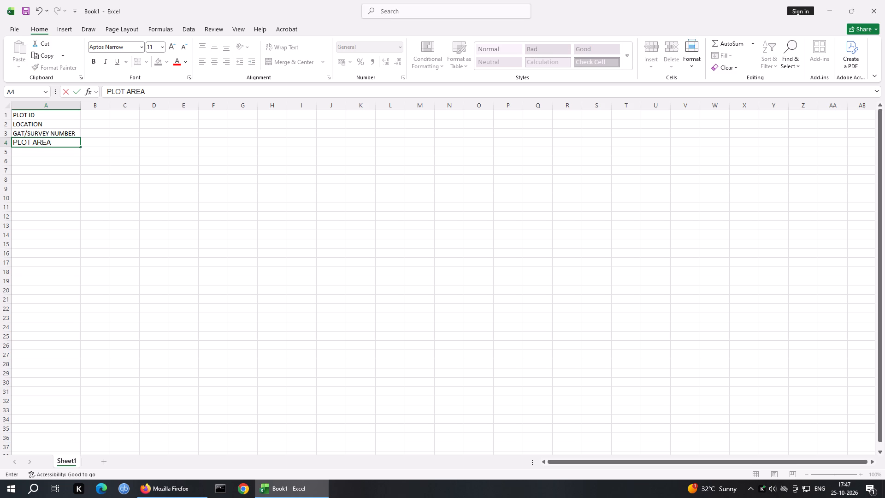
click(43, 154)
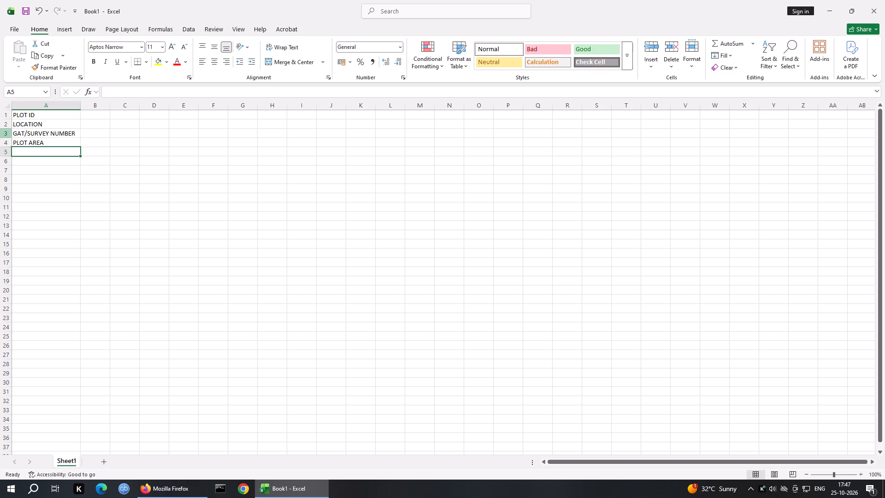
Increase the heights of rows 1 to 5 one by one to about 19 points each.
click(8, 113)
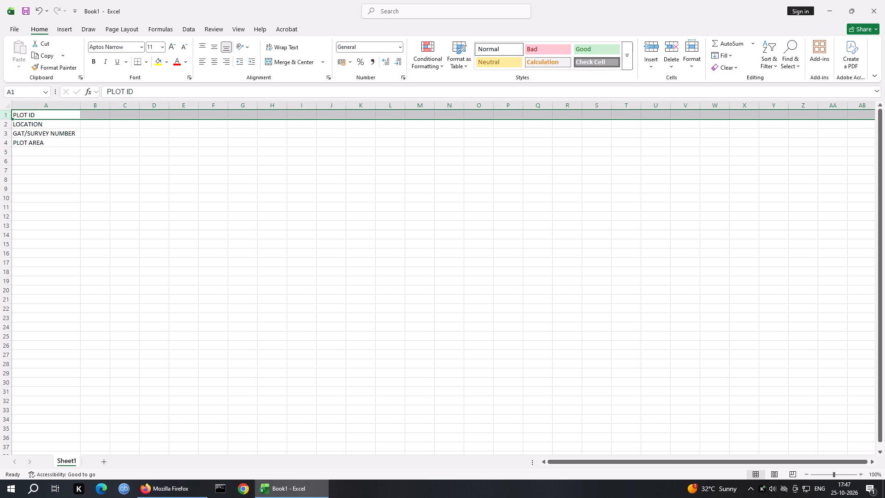
click(6, 119)
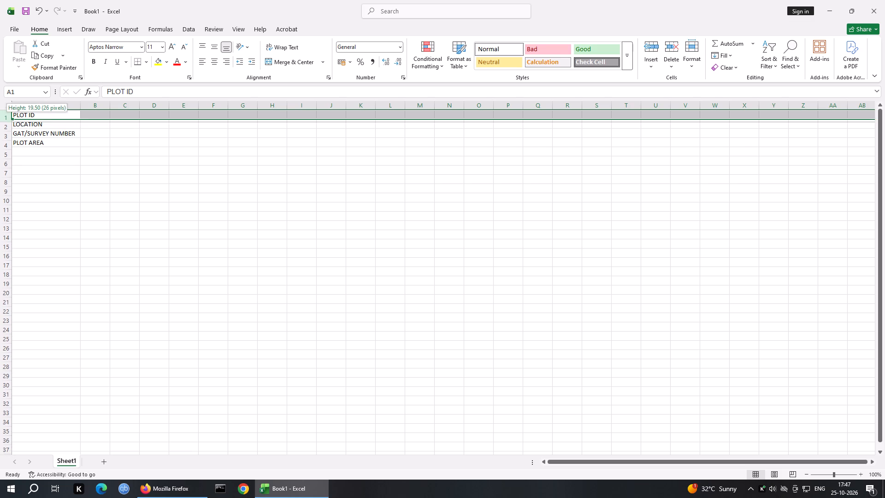
click(5, 127)
click(6, 130)
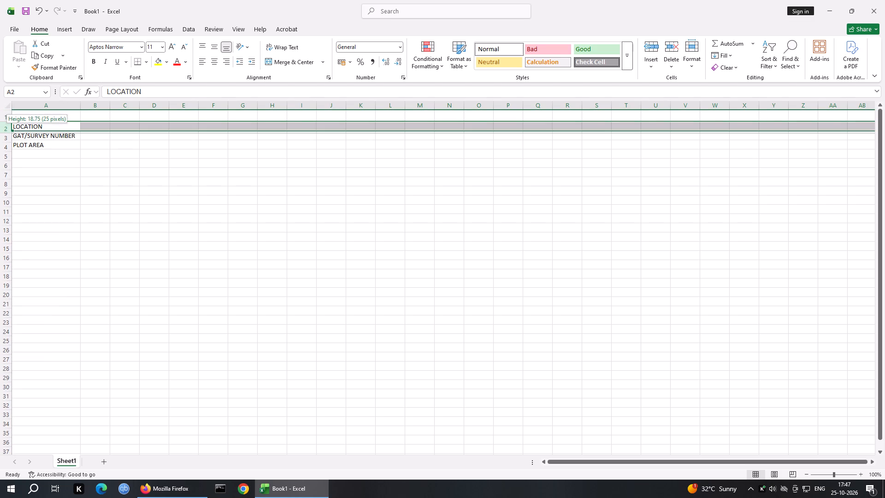
click(8, 137)
click(8, 141)
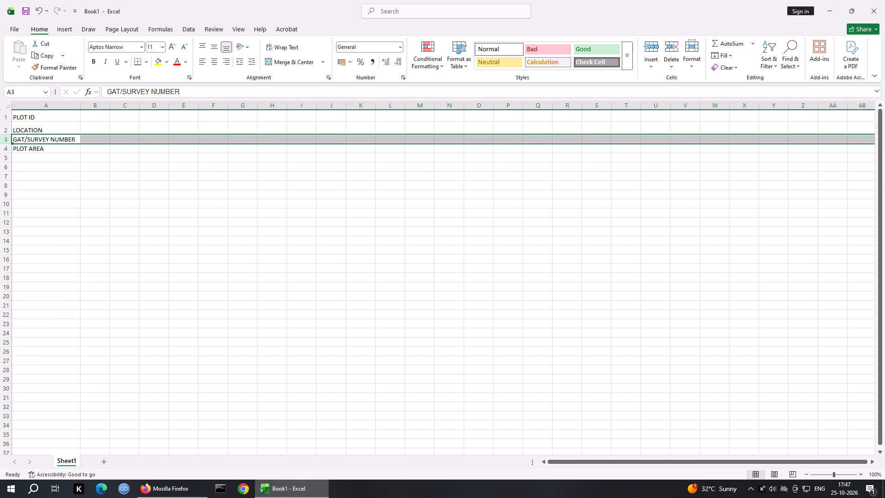
click(7, 143)
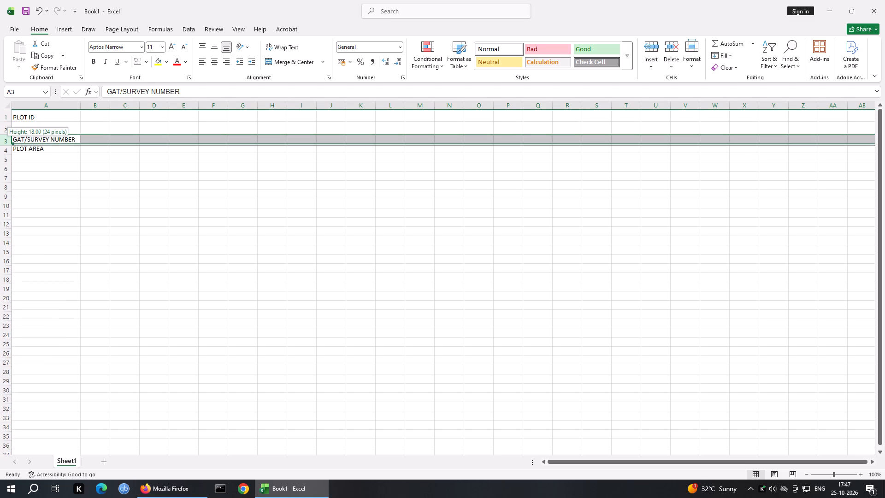
click(7, 152)
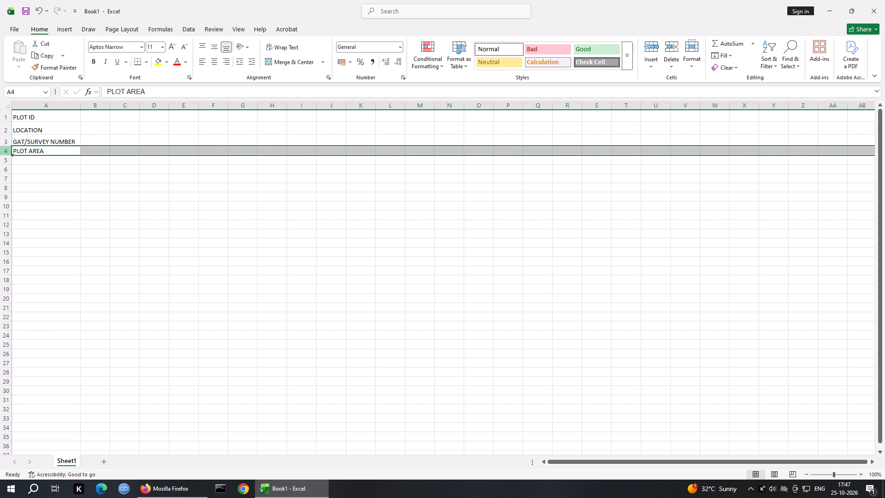
click(7, 155)
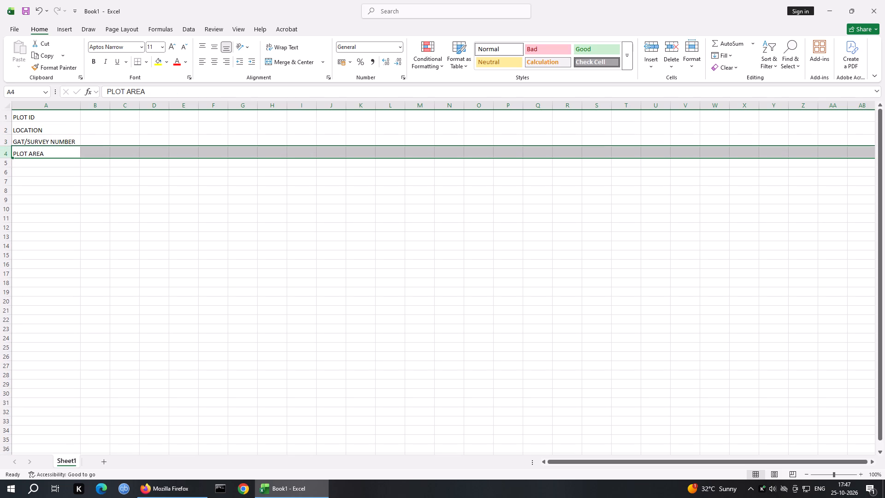
click(8, 162)
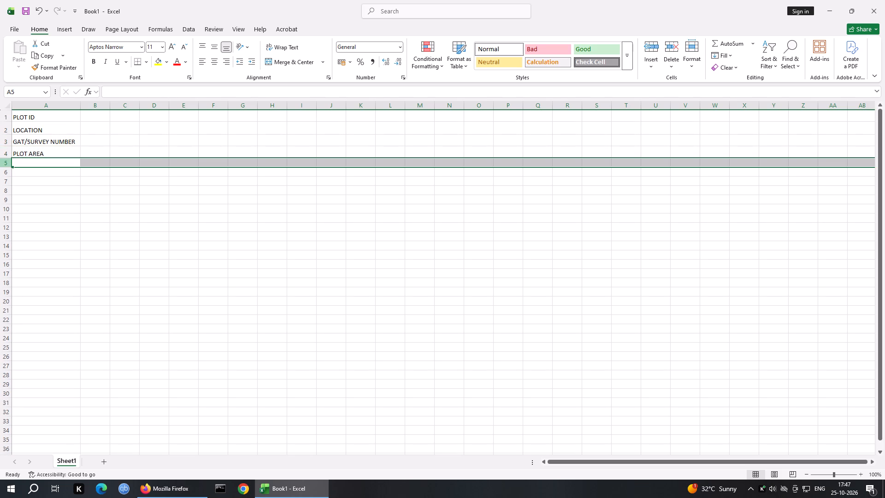
click(7, 166)
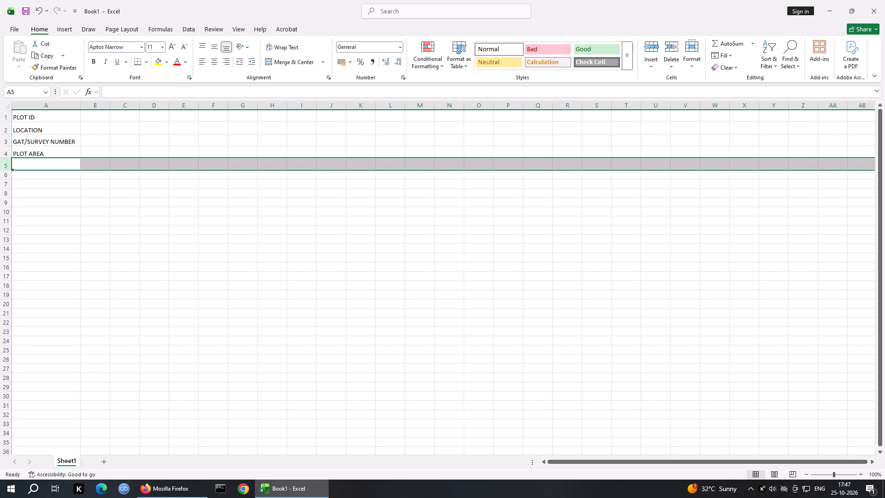
Enter the label FRONTAGE in cell A5, below PLOT AREA.
click(32, 183)
click(34, 165)
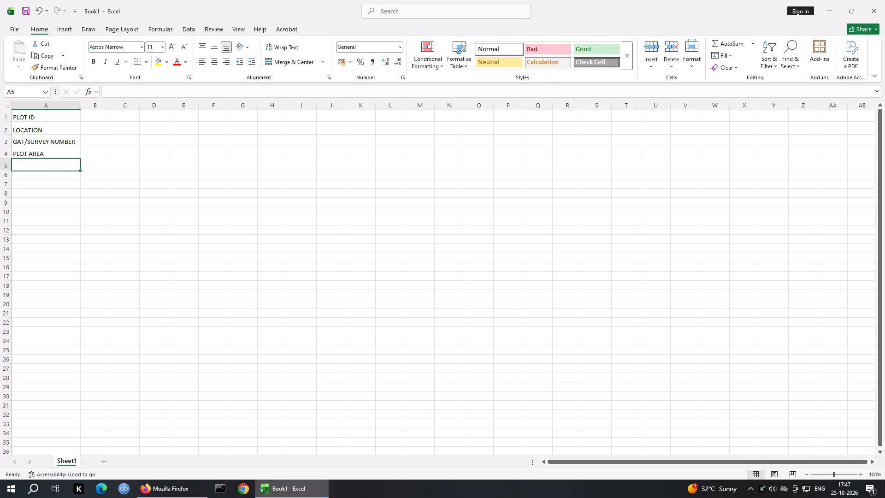
text(FRONM)
key(BackSpace)
text(TAGE)
click(43, 181)
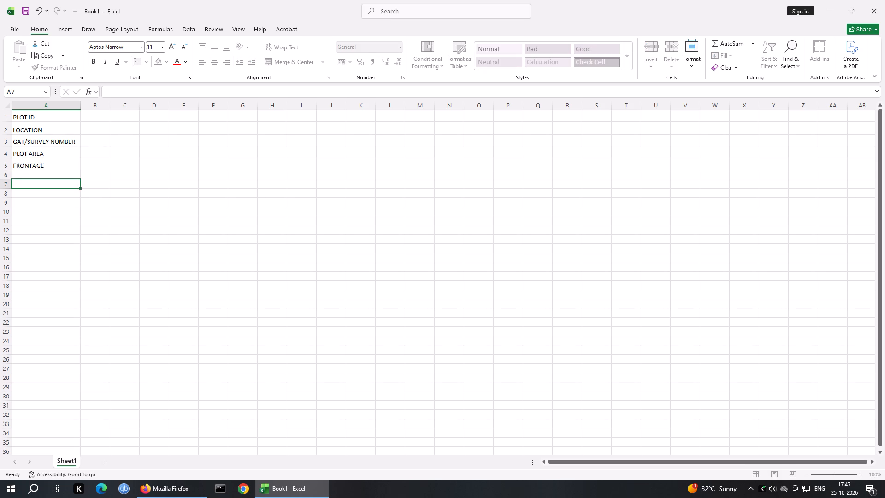
Enter the label ROAD WIDTH in cell A6, below FRONTAGE.
click(48, 175)
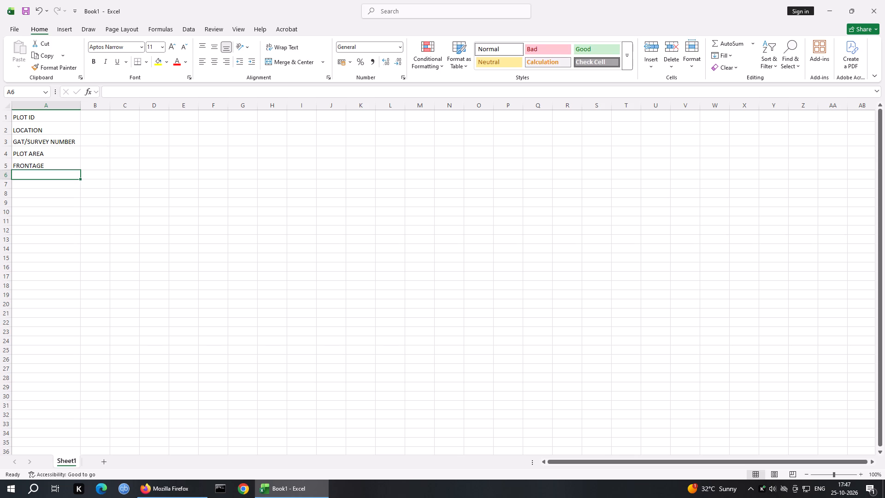
double_click(56, 165)
click(61, 180)
click(63, 179)
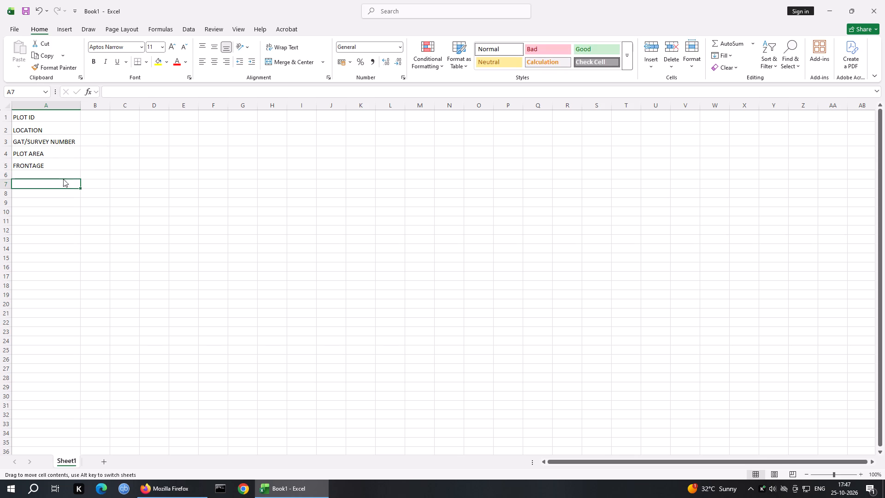
click(64, 176)
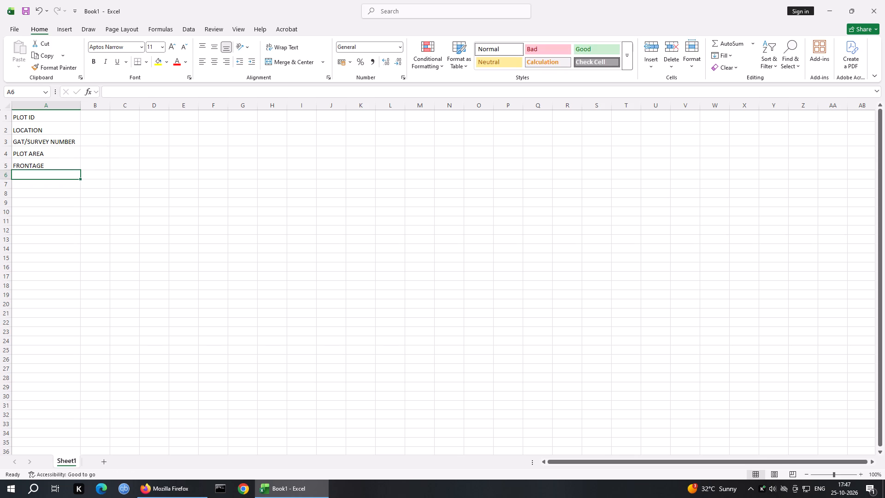
text(ROAD WIDTHG)
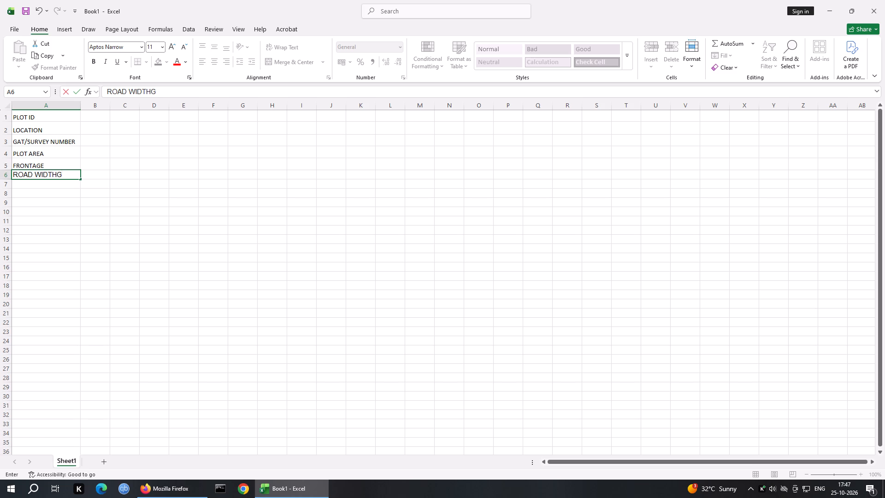
key(BackSpace)
click(49, 185)
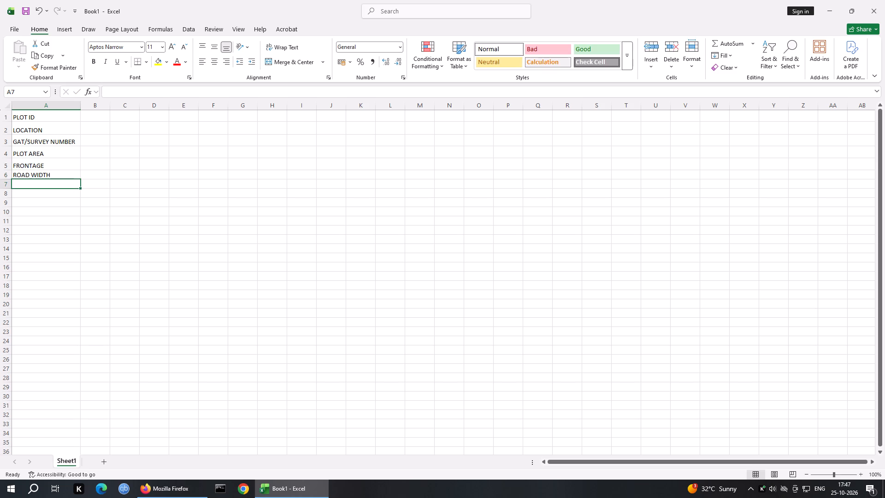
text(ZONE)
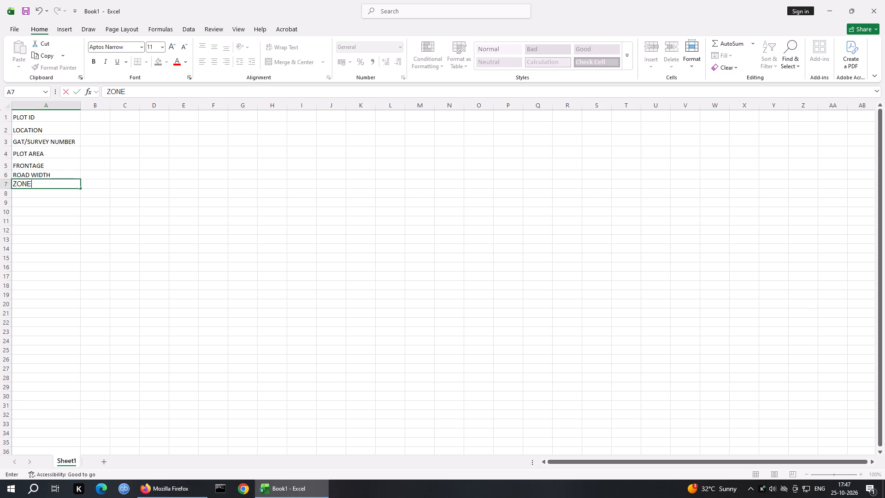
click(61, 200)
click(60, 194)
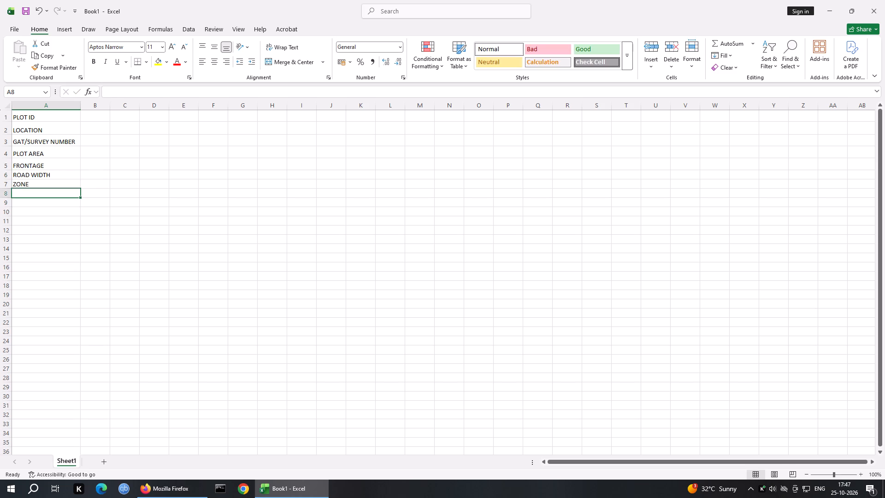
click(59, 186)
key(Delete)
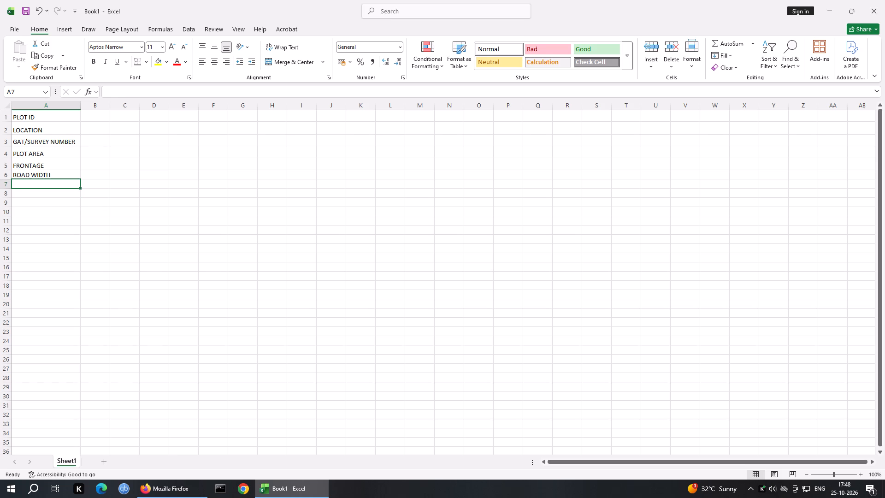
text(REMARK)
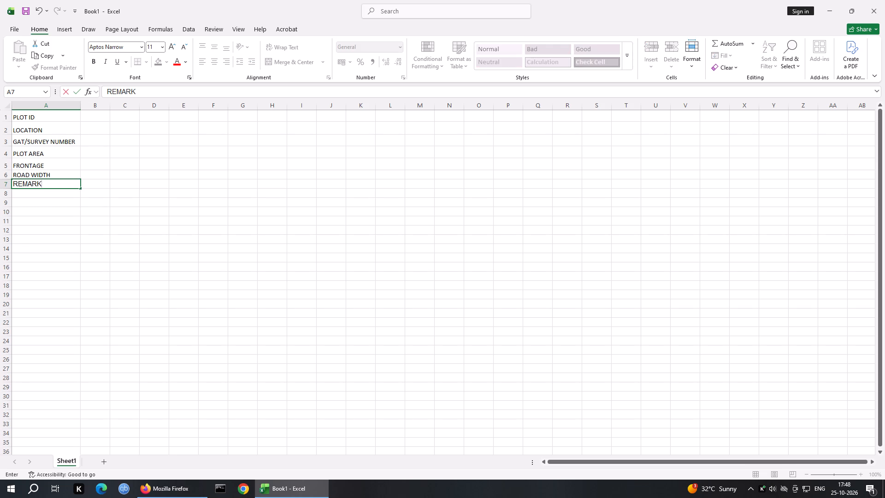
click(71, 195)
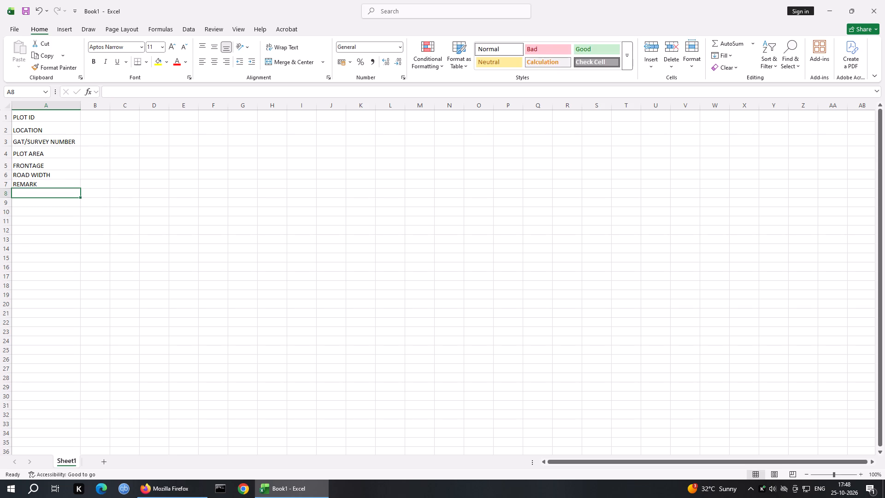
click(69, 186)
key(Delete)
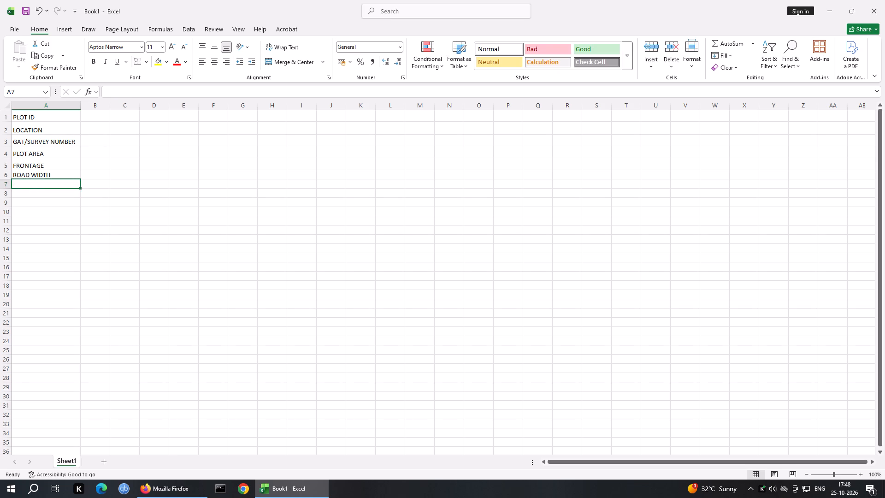
Increase the height of row 6, the ROAD WIDTH row, to about 20 points.
click(9, 167)
click(7, 177)
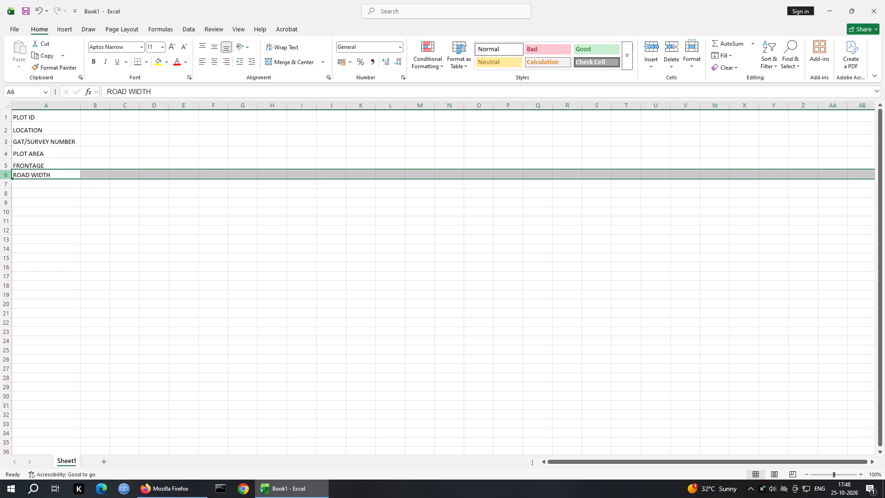
click(6, 179)
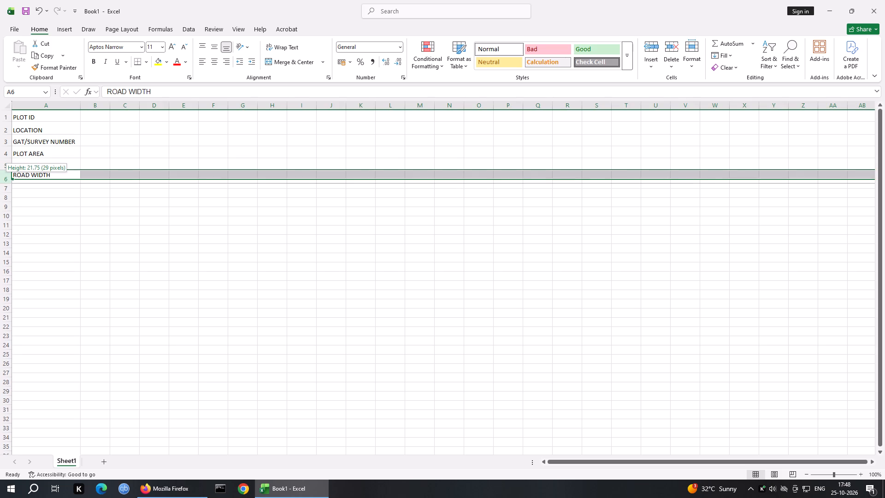
click(25, 196)
Make all of column A, which holds the plot labels, bold.
click(50, 184)
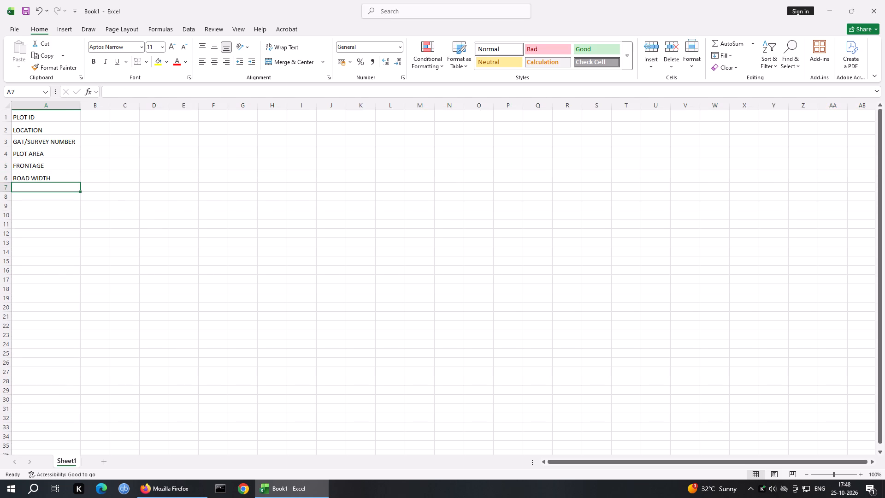
drag(51, 117, 75, 172)
click(112, 213)
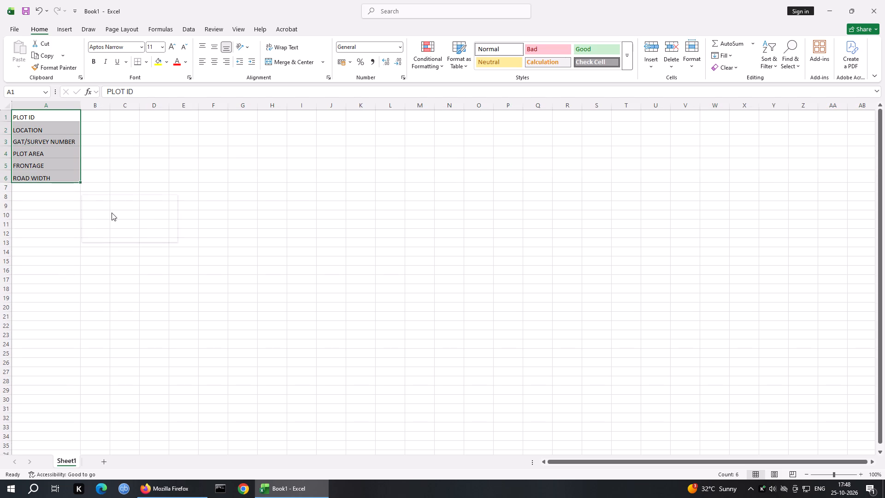
click(91, 205)
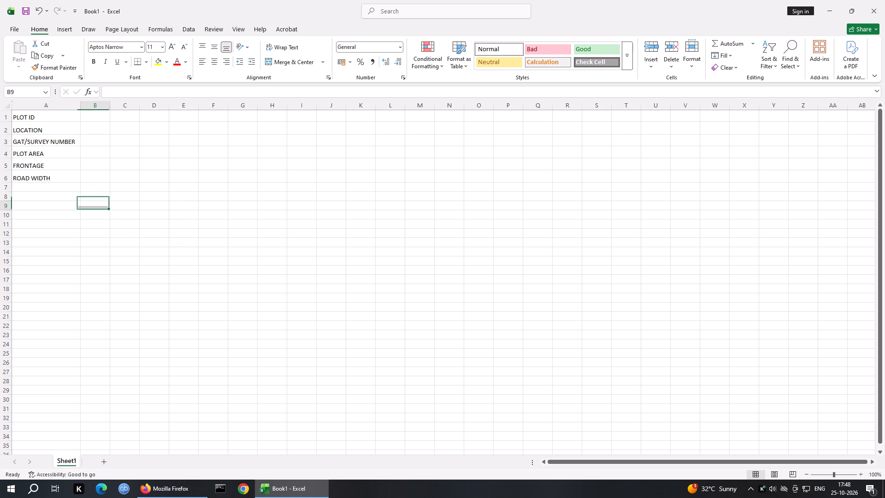
click(43, 108)
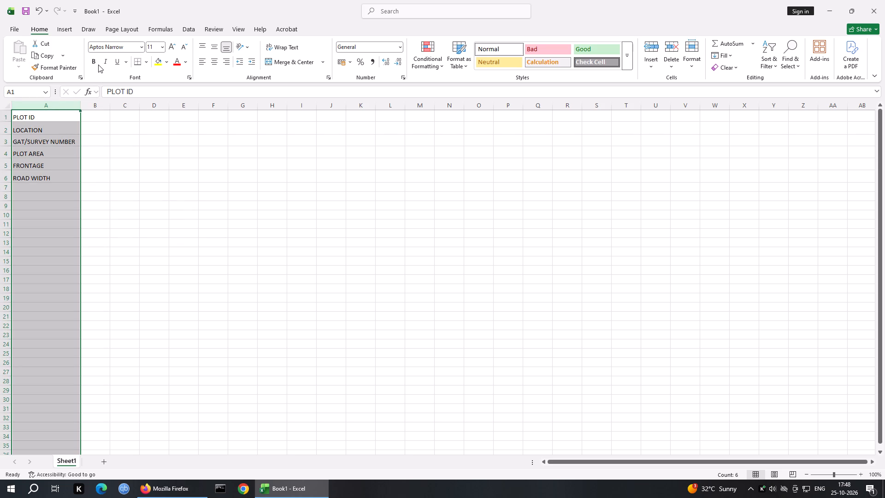
click(98, 65)
click(95, 202)
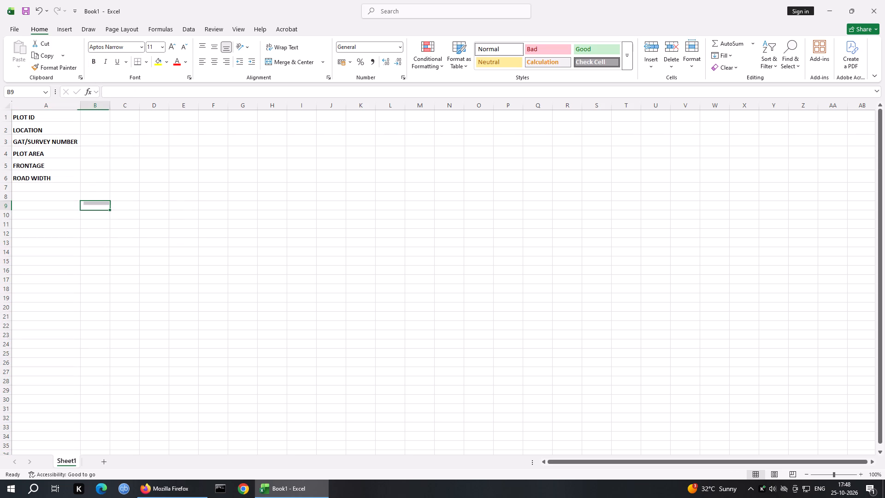
Increase the height of the empty row 7 to about 20 points.
click(7, 186)
click(7, 191)
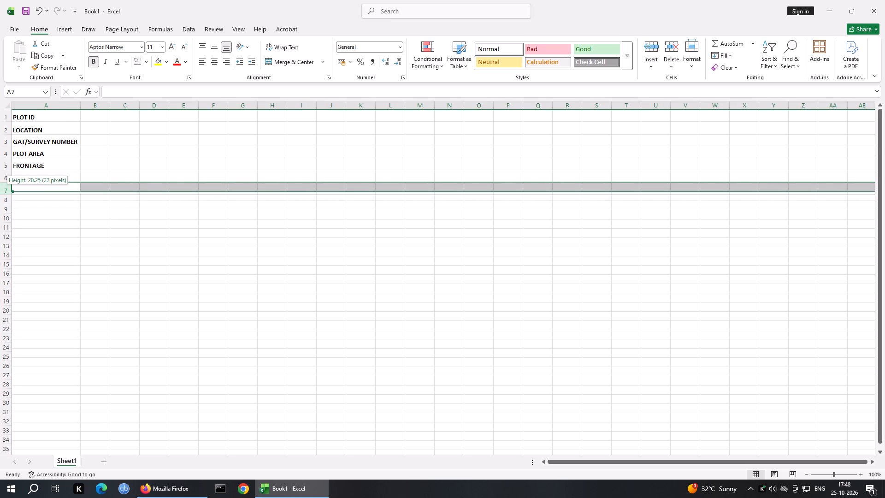
click(32, 197)
Enter the label OFFER in cell A7, below ROAD WIDTH.
click(35, 188)
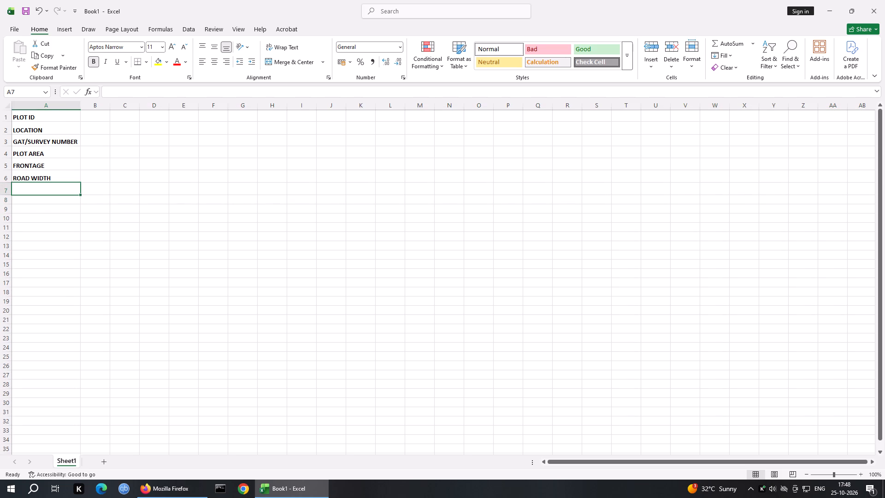
text(OFFER)
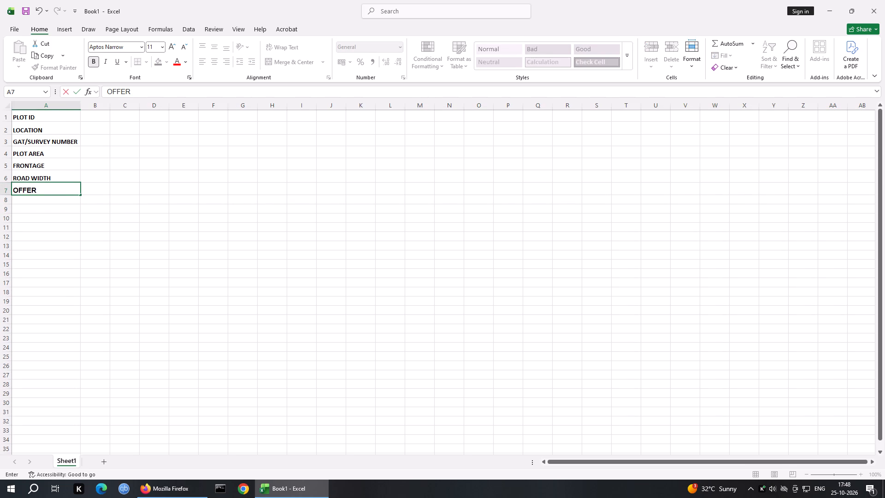
click(60, 213)
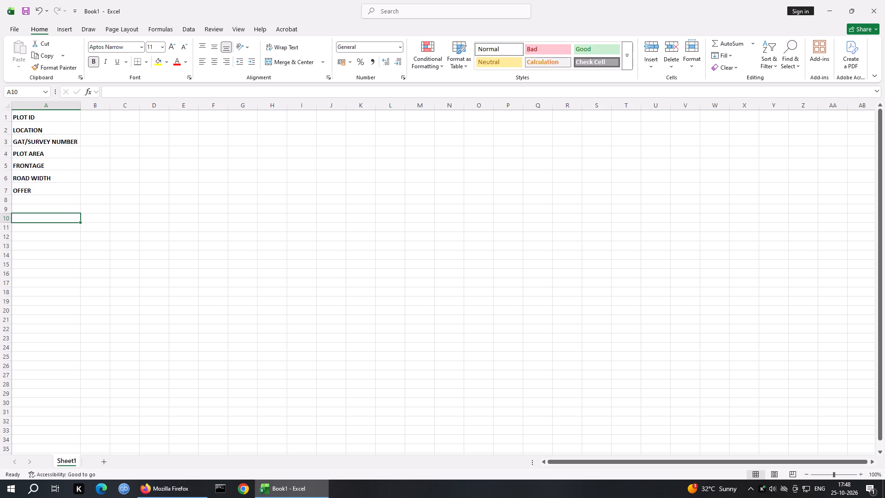
click(67, 205)
click(67, 201)
Vertically middle-align cells A1 to A12, covering all the labels from PLOT ID to OFFER.
click(65, 190)
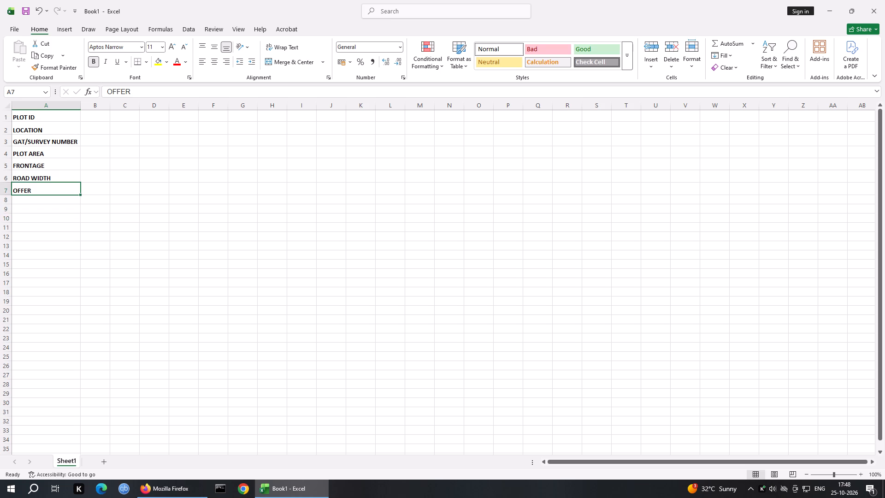
click(212, 48)
drag(32, 120, 32, 238)
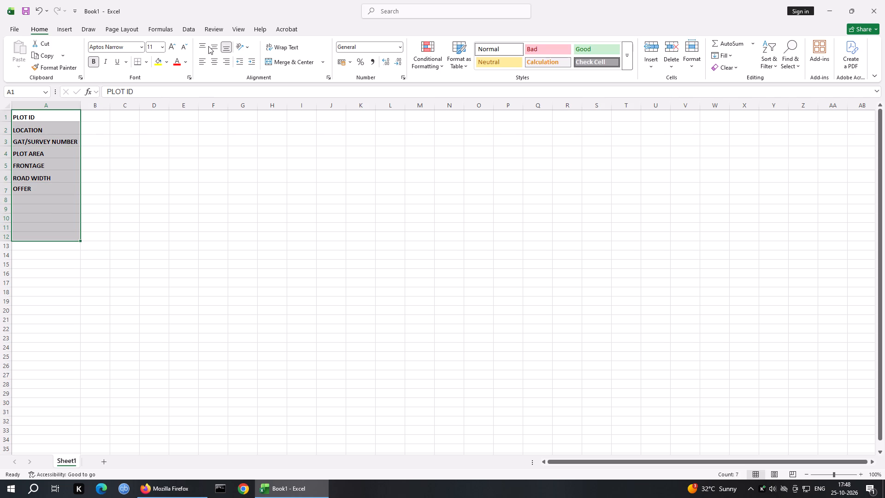
click(210, 46)
click(212, 46)
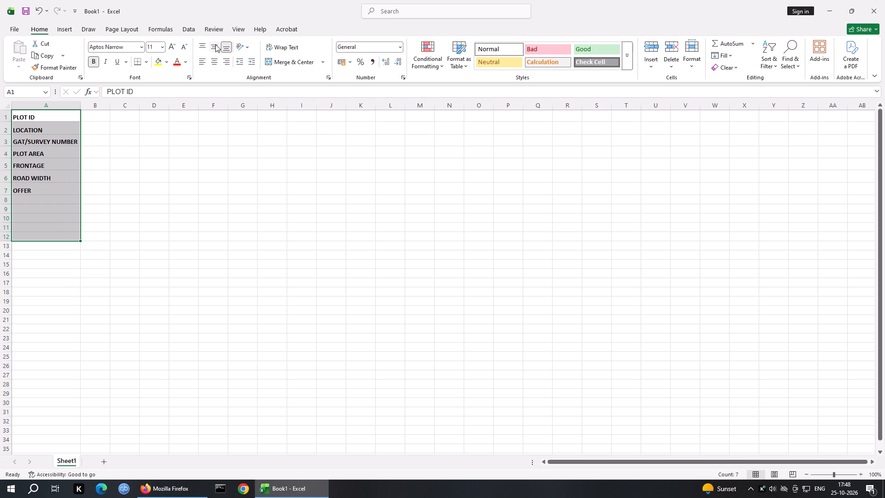
click(215, 44)
click(148, 193)
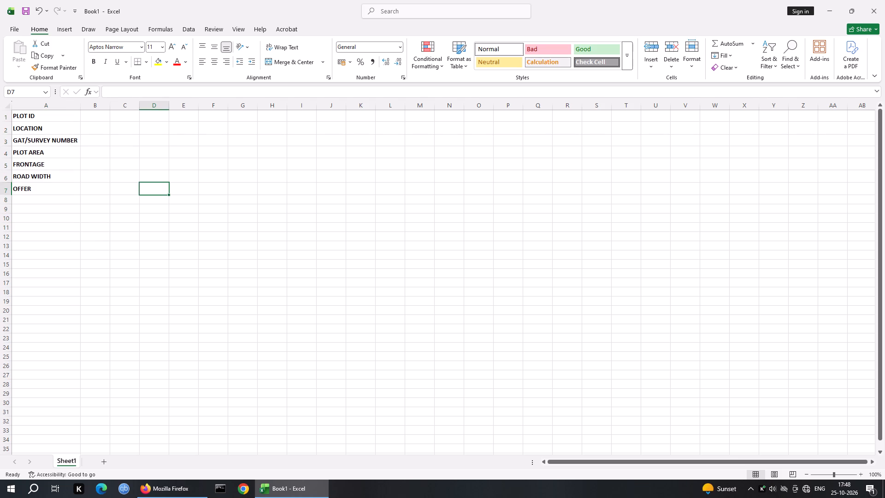
Centre the contents of column A horizontally.
click(62, 189)
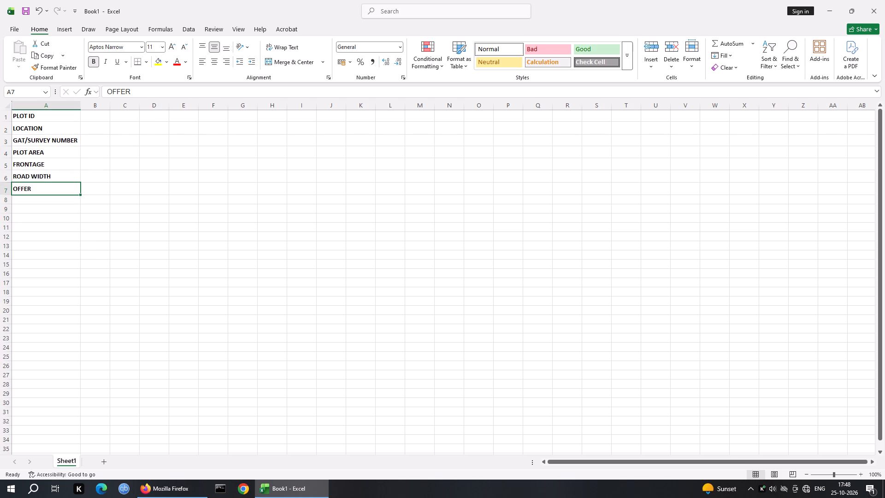
click(39, 107)
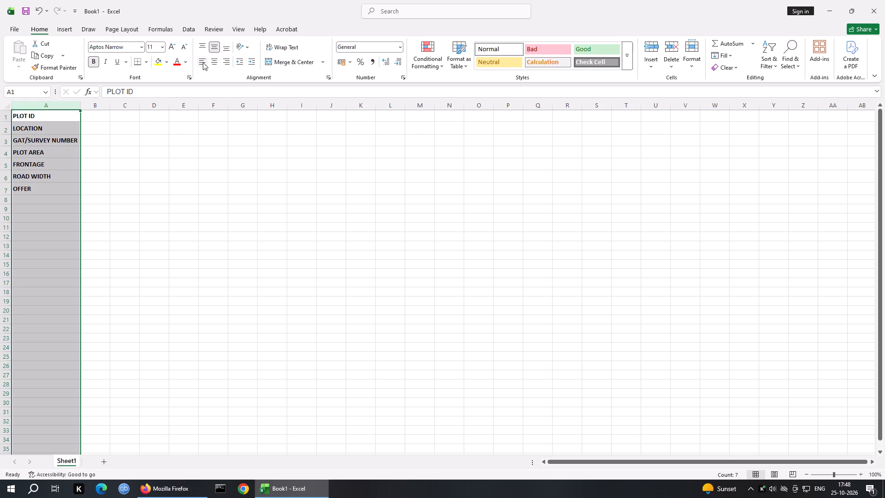
click(211, 59)
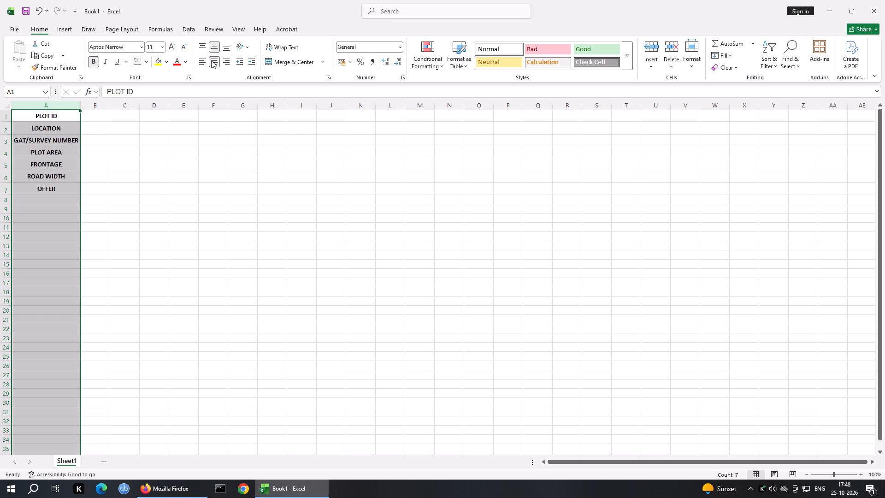
click(151, 226)
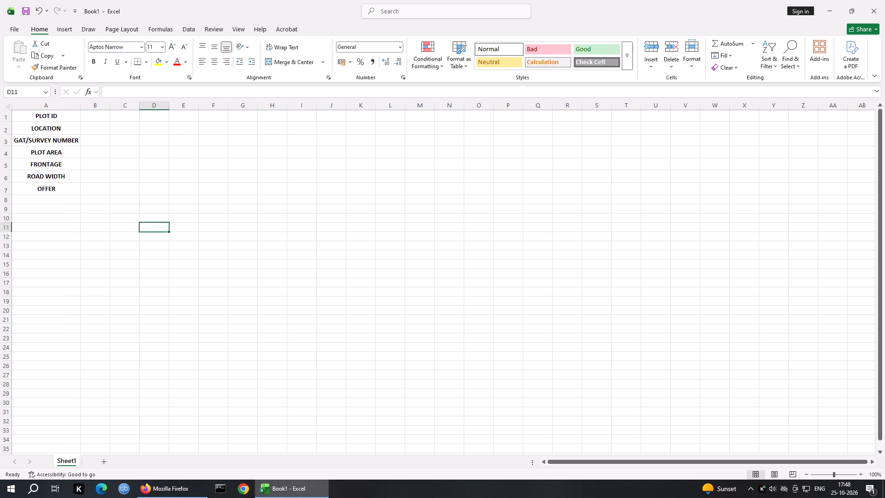
Increase the font size of the labels in A1 to A7 to 16.
drag(39, 116, 59, 155)
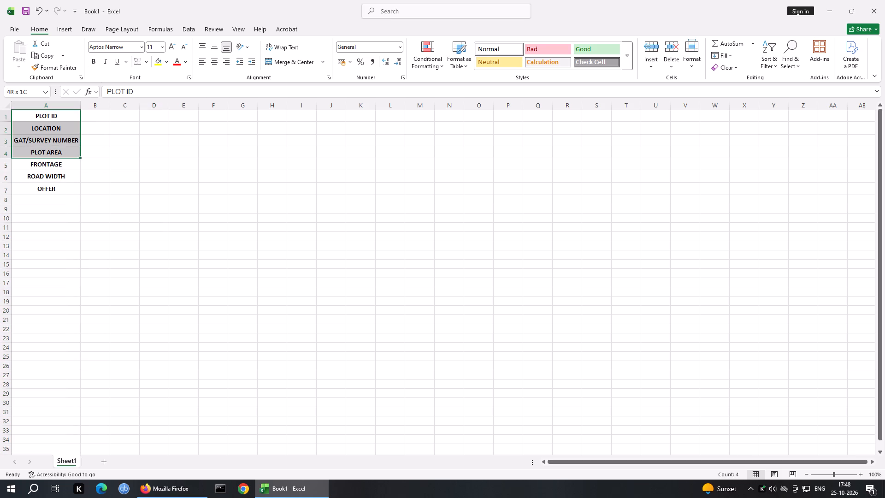
drag(59, 155, 67, 193)
triple_click(167, 45)
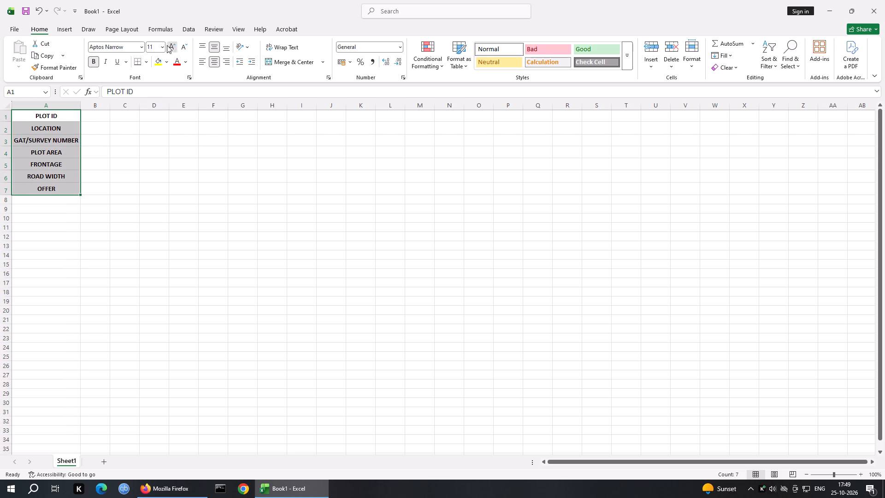
click(107, 159)
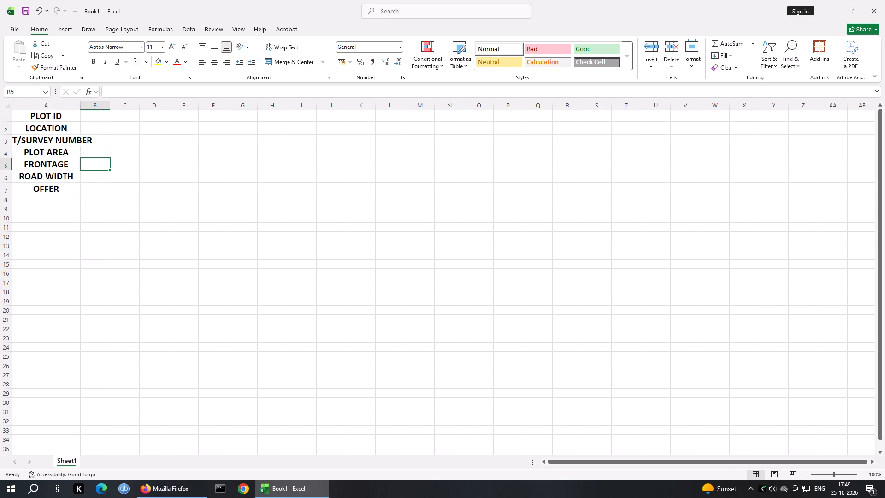
Widen column A so the full GAT/SURVEY NUMBER label fits with a small margin.
click(50, 102)
drag(81, 108, 112, 108)
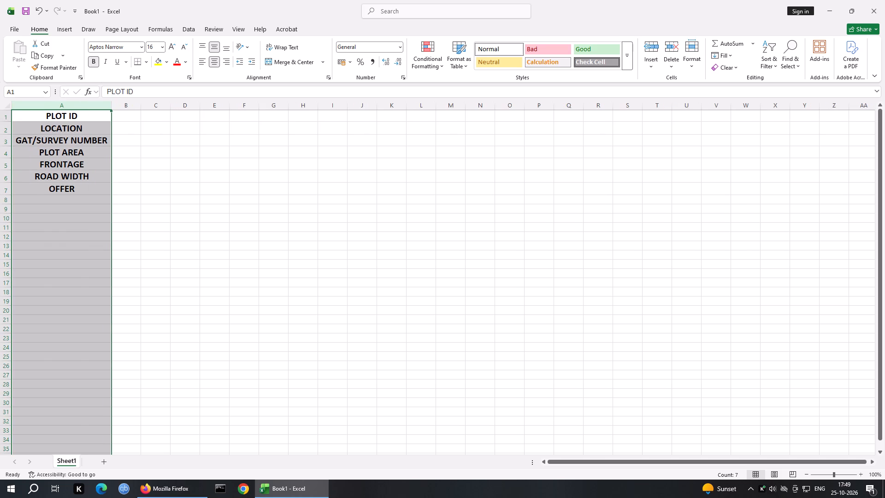
drag(113, 107, 118, 107)
click(132, 173)
Widen column B moderately, to make room for the plot details.
click(137, 110)
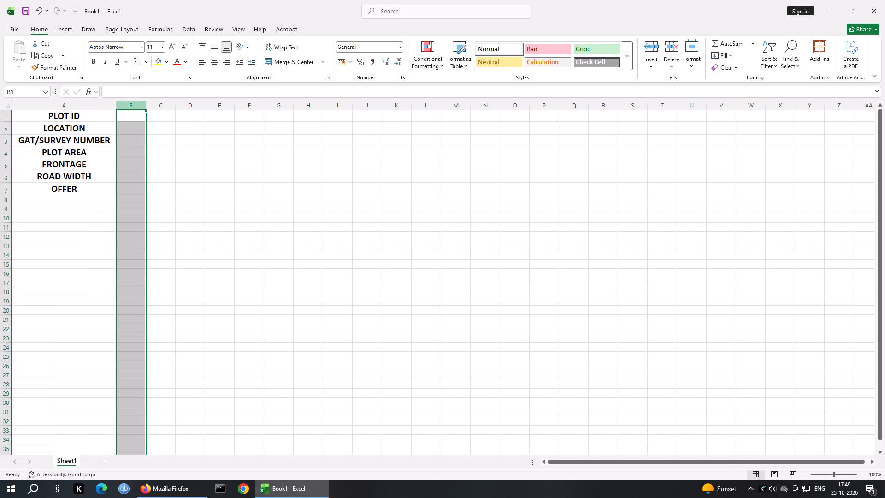
drag(145, 106, 159, 110)
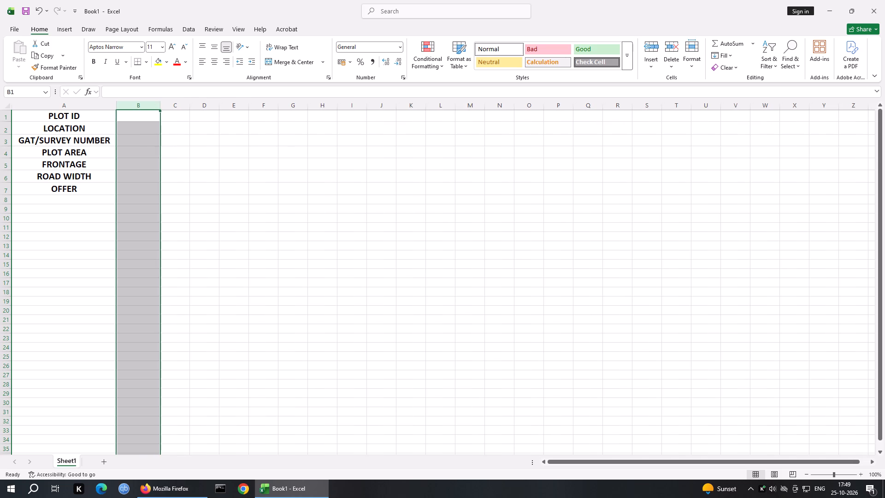
click(134, 159)
Enter the person's name as the plot ID in cell B1, beside PLOT ID.
click(142, 121)
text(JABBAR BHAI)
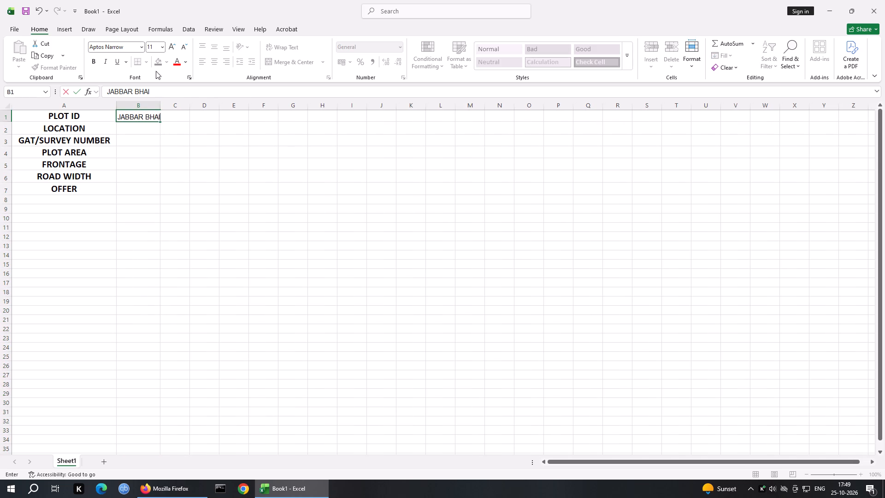
Widen column B a little further, leaving space after the name in B1.
click(148, 107)
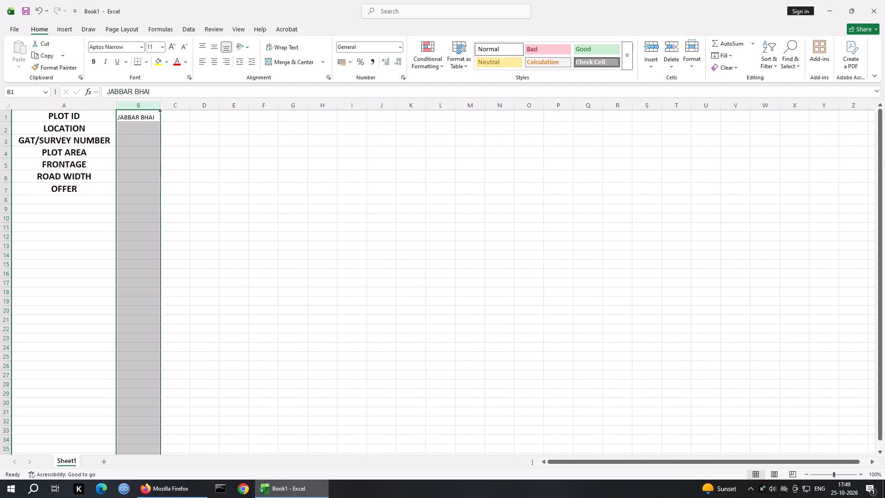
drag(161, 105, 171, 108)
click(181, 172)
Enter NEAR JOSHI PETROL PUMP as the location in cell B2.
click(131, 131)
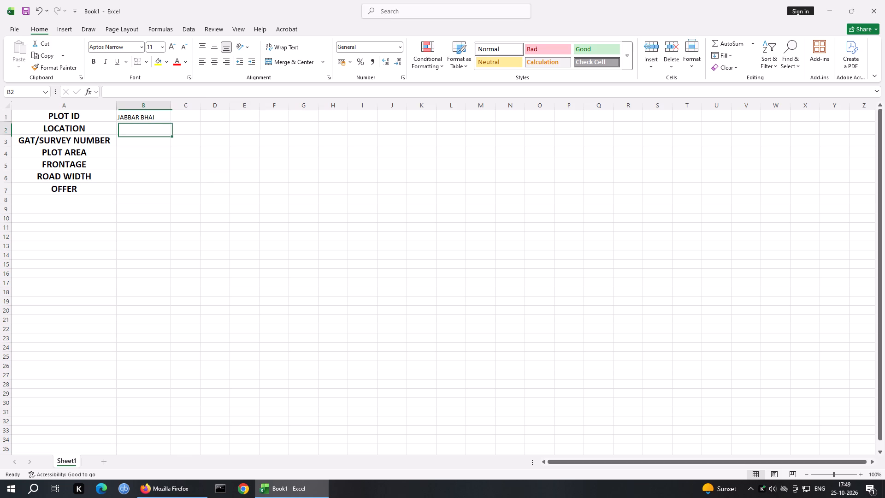
text(JOSHI)
key(space)
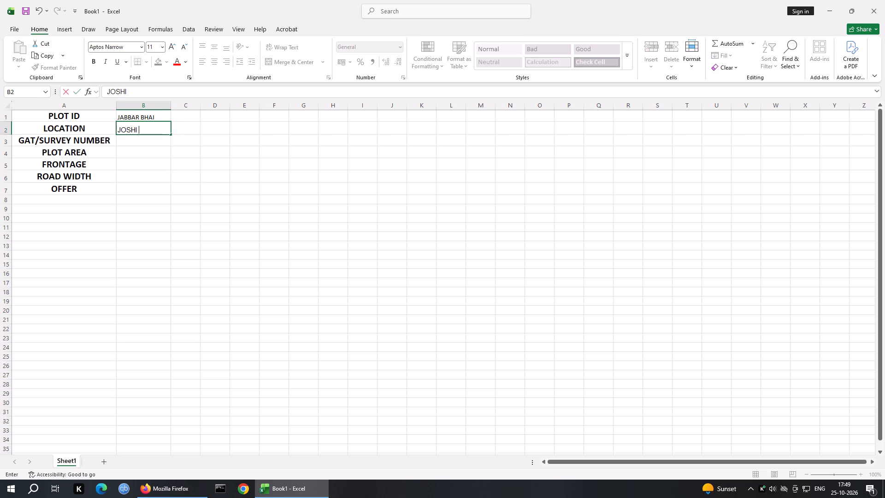
key(BackSpace)
key(BackSpace)
key(BackSpace)
key(BackSpace)
key(BackSpace)
key(BackSpace)
key(BackSpace)
key(BackSpace)
text(NEAR JOSHIU)
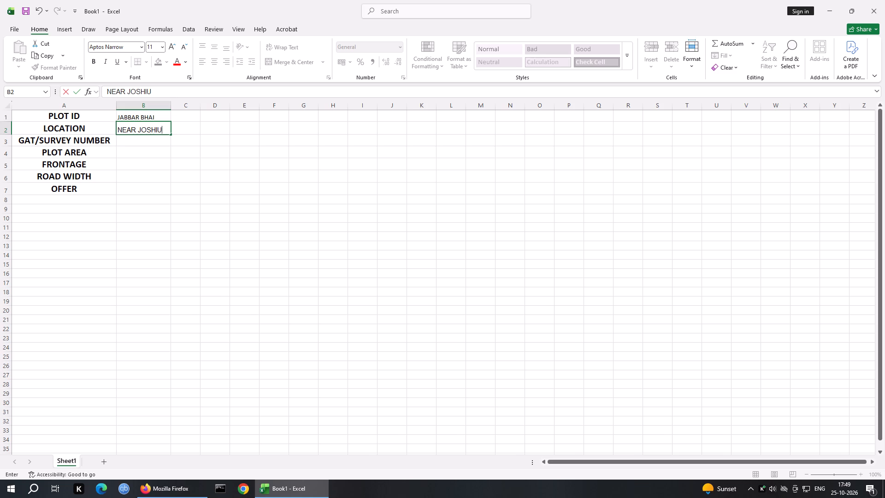
key(BackSpace)
key(space)
text(PETROL PUM[P)
key(BackSpace)
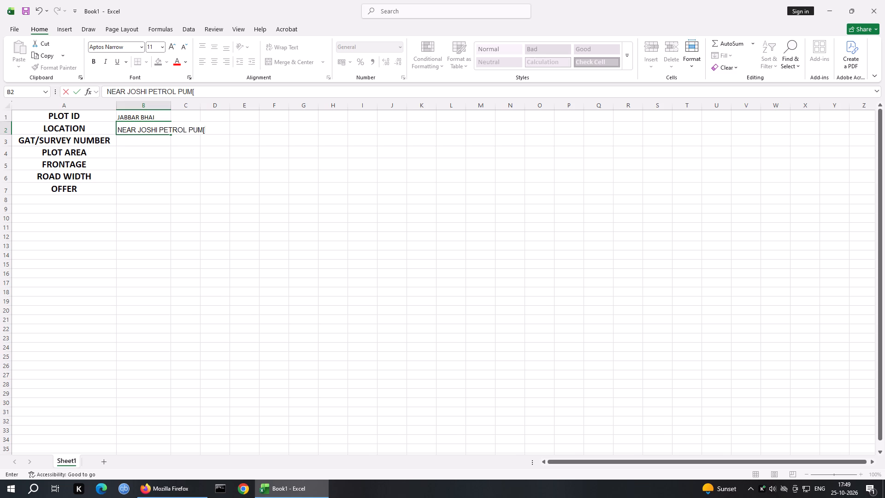
key(p)
key(BackSpace)
key(BackSpace)
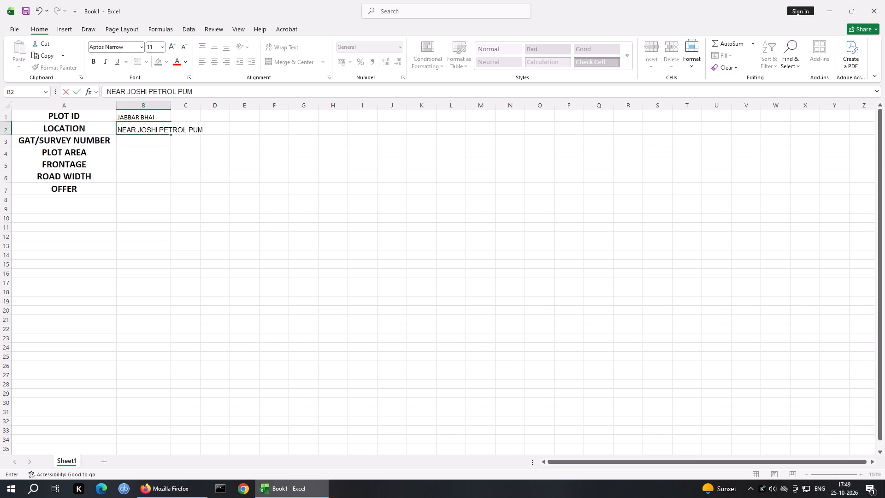
key(p)
click(170, 152)
click(154, 138)
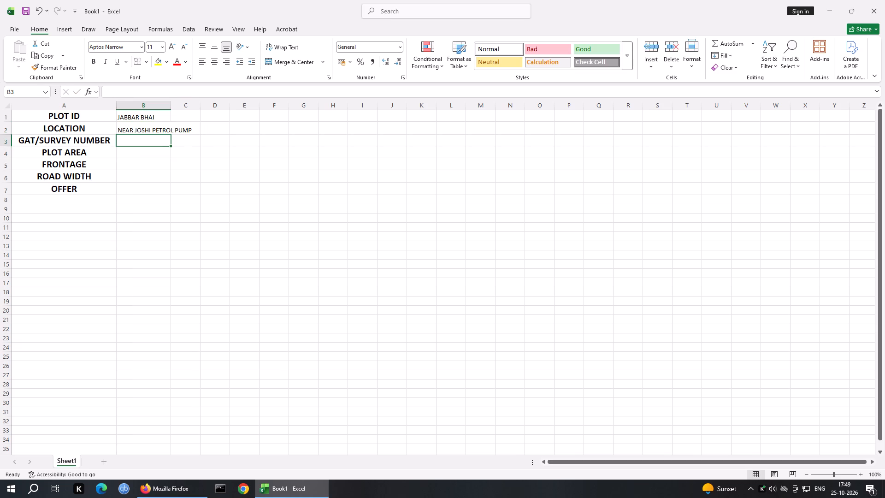
Widen column B until the full location text in B2 fits inside it.
drag(171, 104, 198, 109)
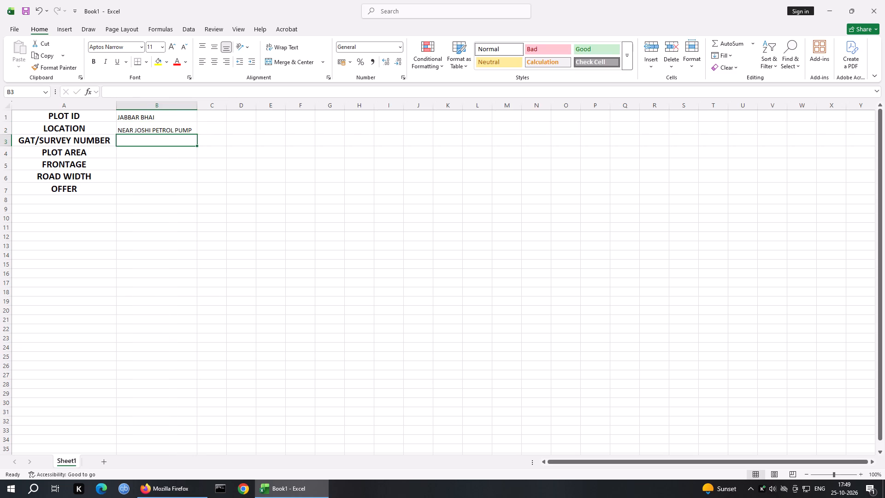
Enter NA as the GAT/survey number in B3 and 22 GUNTHE as the plot area in B4.
click(153, 163)
click(147, 143)
text(NA)
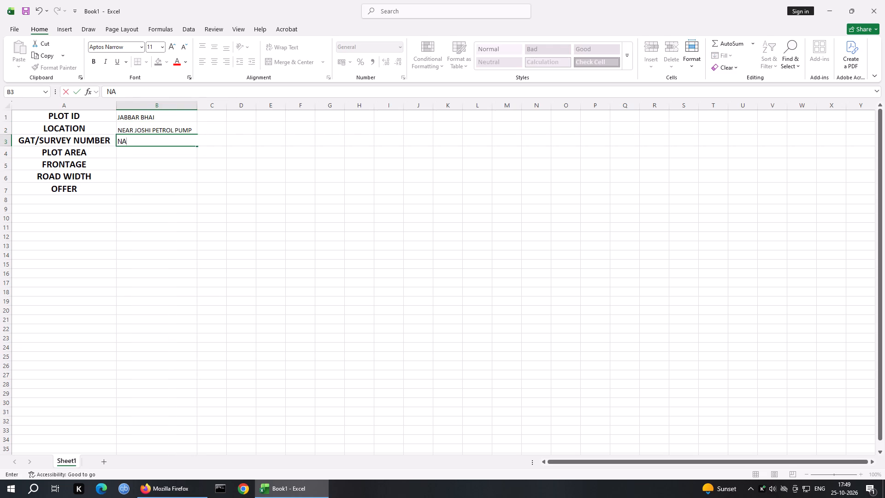
click(177, 153)
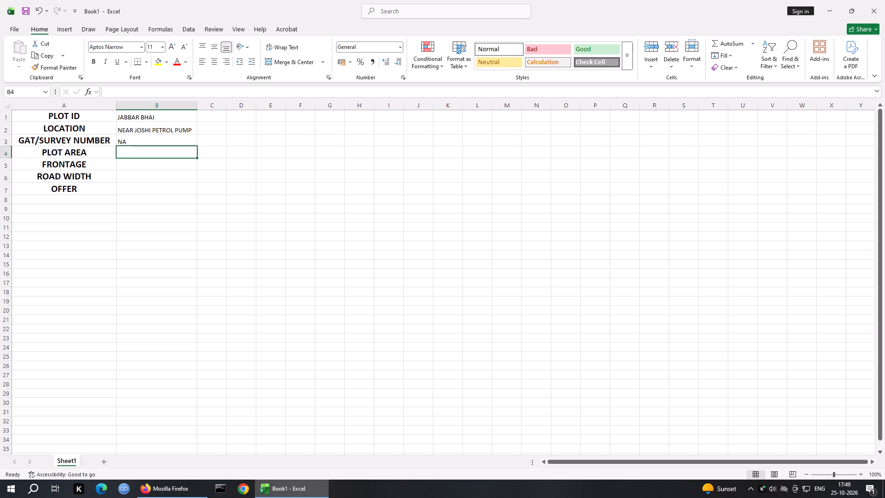
text(22 GUNTHE)
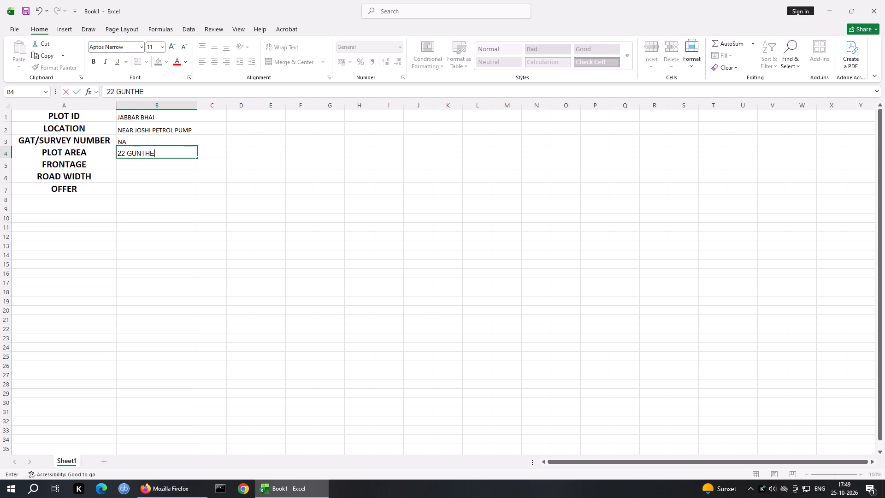
Enter 80-90 FEET APPROX as the frontage in cell B5.
click(159, 165)
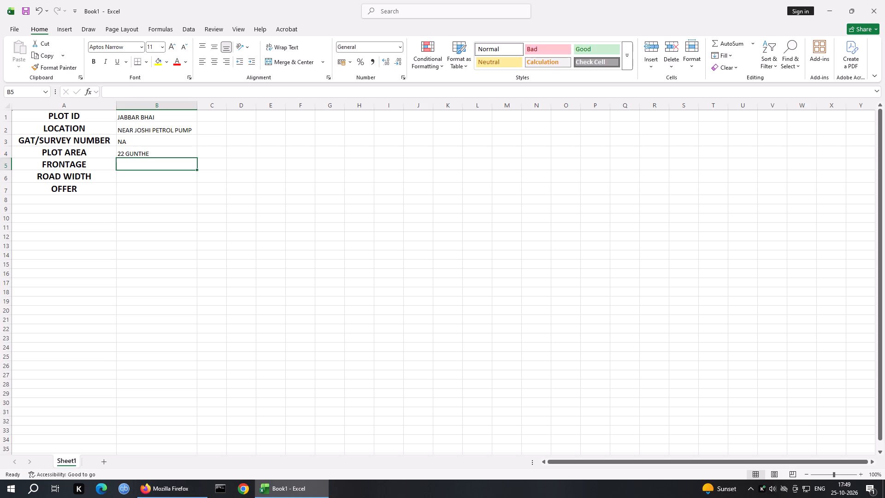
text(80-90 FERE)
key(BackSpace)
key(BackSpace)
text(ET APPRO)
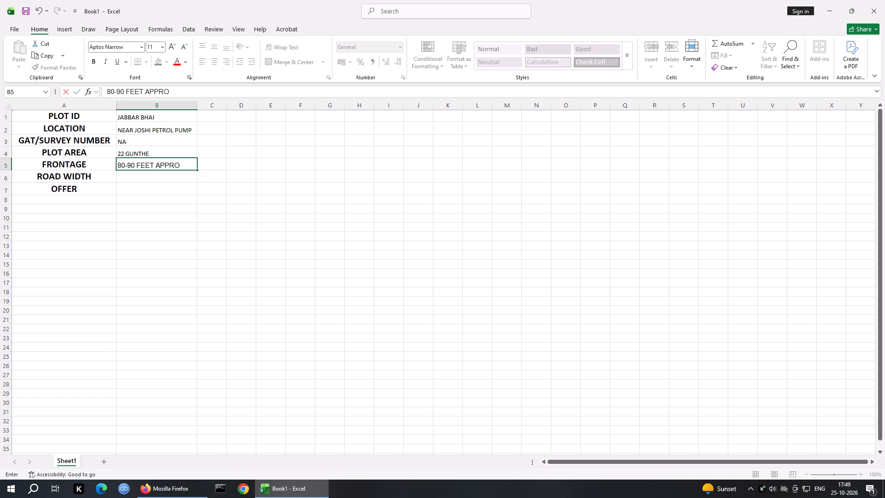
key(x)
Enter N HIGHWAY as the road width in cell B6.
click(180, 180)
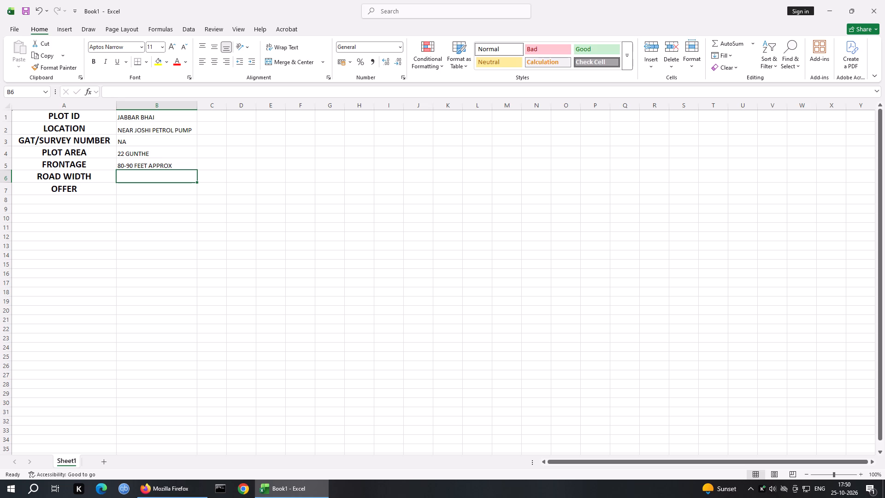
key(n)
key(shift+h)
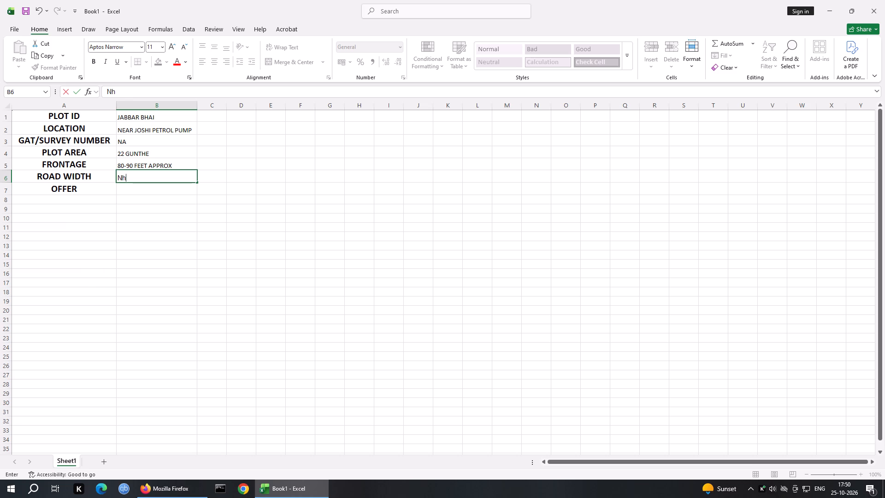
key(BackSpace)
text(HIGHWAY)
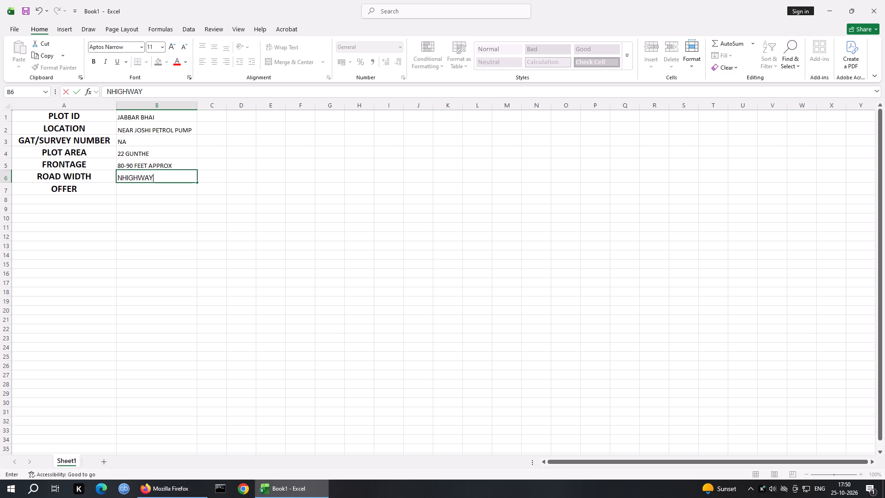
click(122, 178)
key(space)
Enter 12lacs negotiable as the offer in cell B7.
click(156, 190)
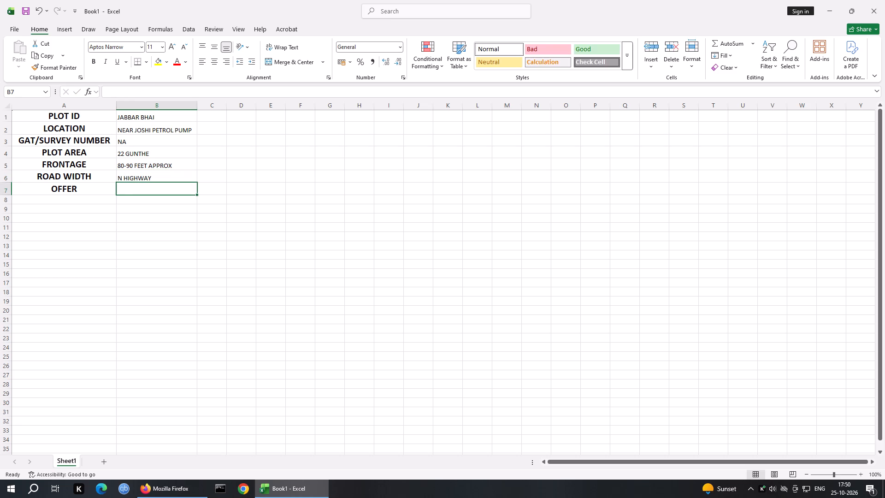
text(12)
text(LAC)
key(BackSpace)
key(BackSpace)
key(BackSpace)
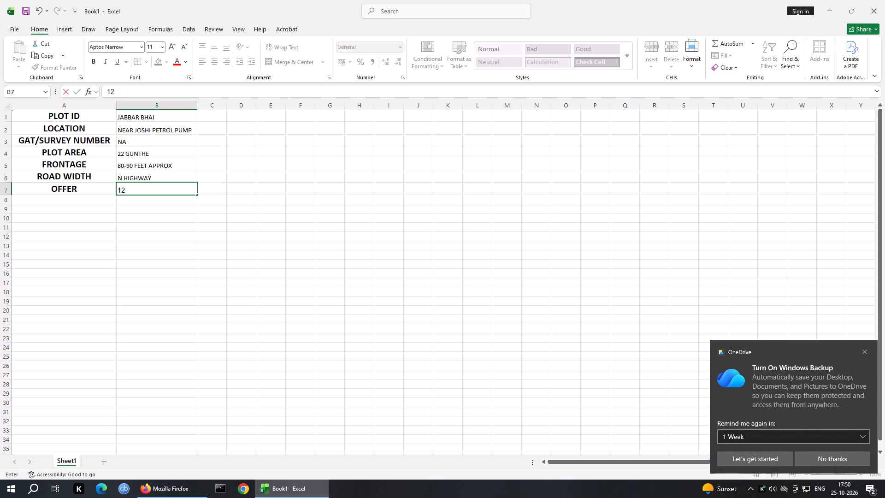
text(la)
text(cs n)
text(go)
key(BackSpace)
key(BackSpace)
text(egotiable)
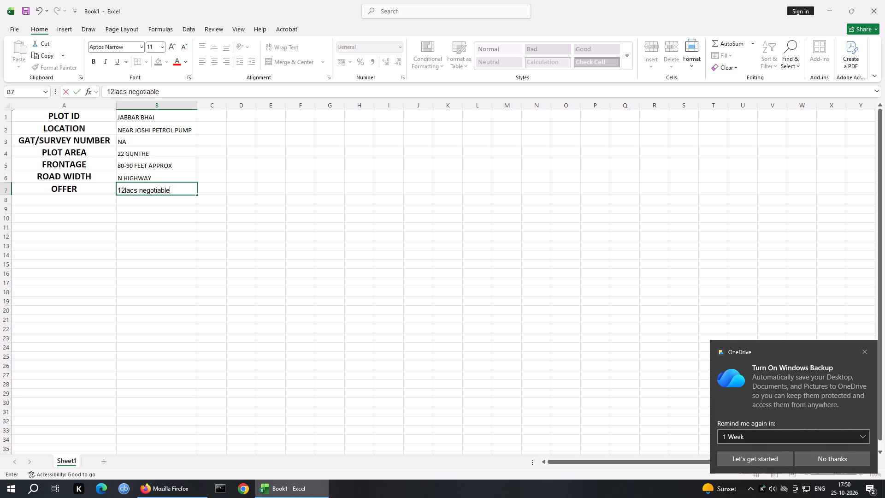
click(73, 238)
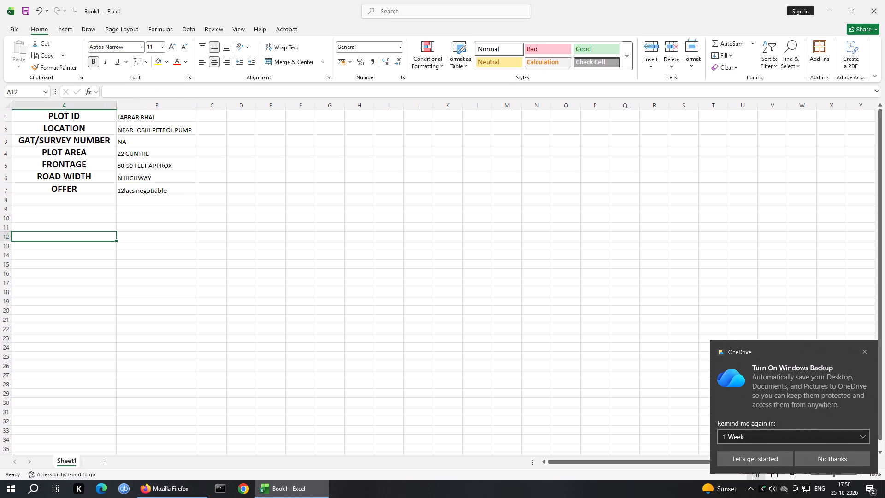
Widen column B slightly, to a width of about 25.
click(153, 199)
click(148, 191)
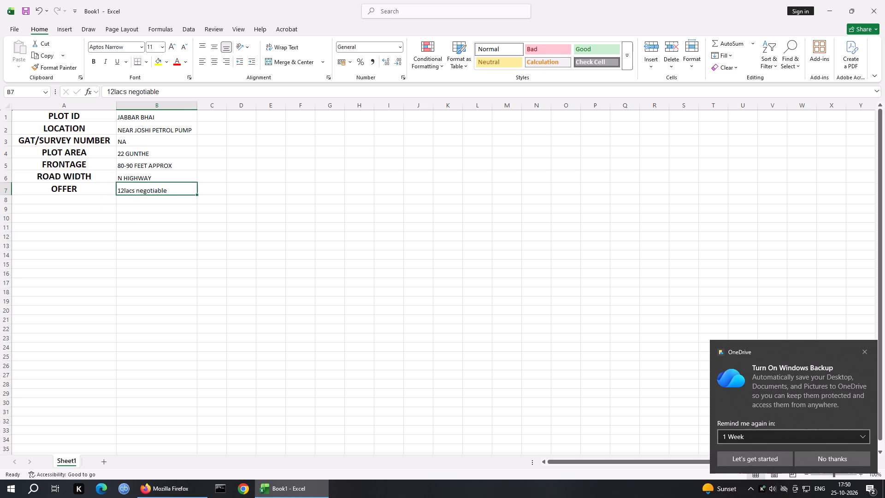
click(159, 105)
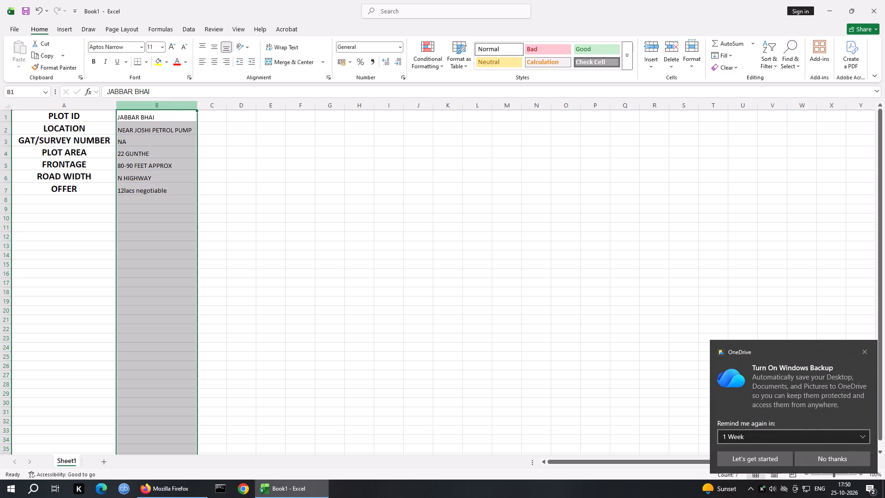
click(196, 109)
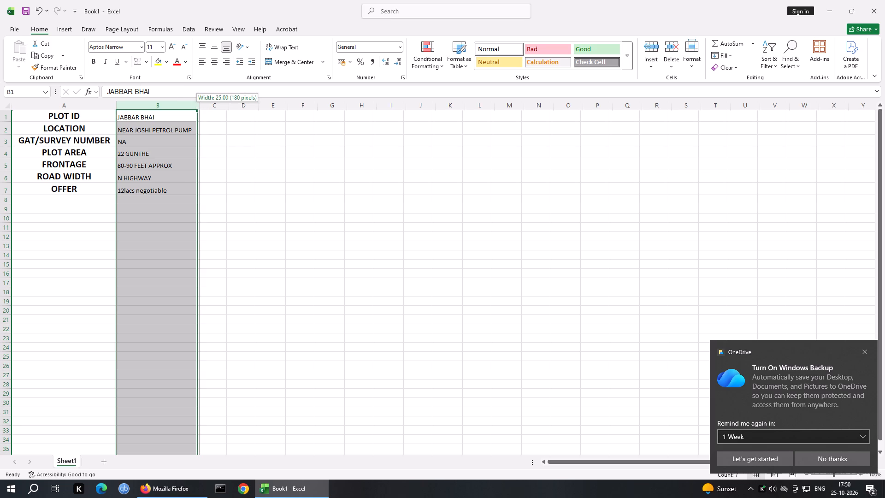
click(222, 213)
Move the seven labels from A1:A7 down to the block starting at A11.
drag(83, 116, 88, 156)
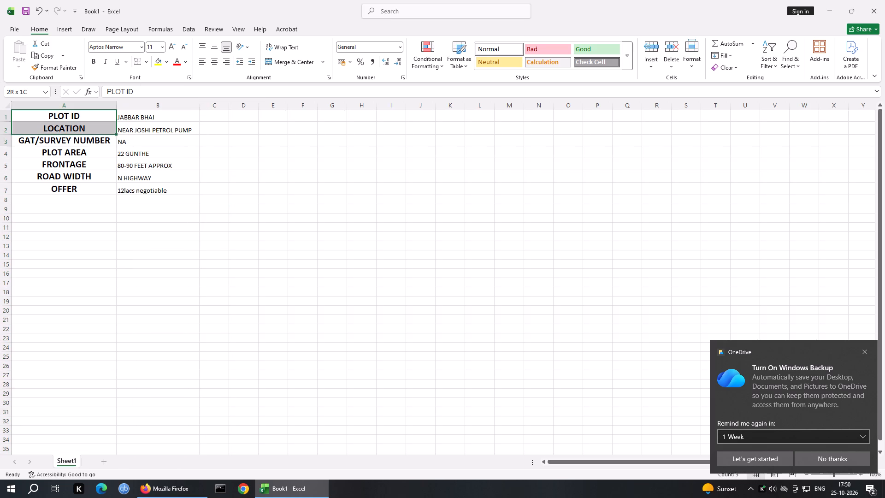
drag(88, 156, 93, 192)
key(ctrl+c)
key(ctrl+x)
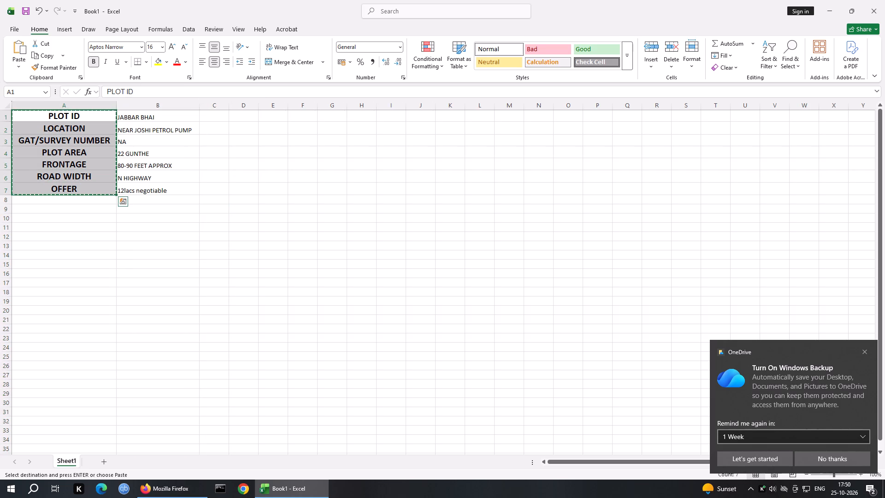
click(75, 223)
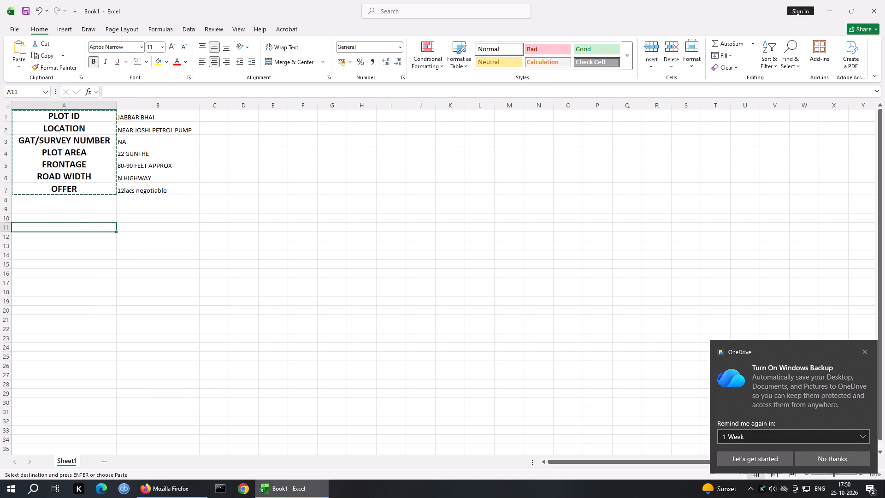
key(ctrl+v)
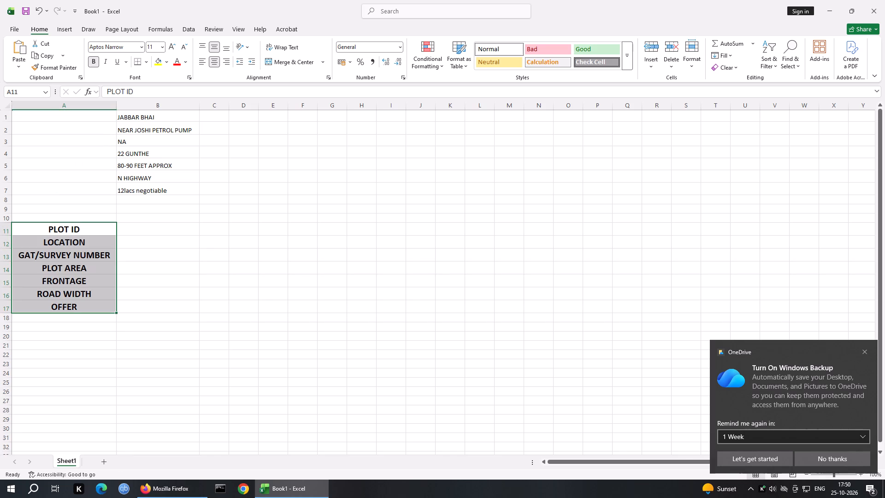
Copy the labels in A11:A17 back into A1:A7, so both blocks have them.
key(ctrl+c)
click(71, 117)
key(ctrl+v)
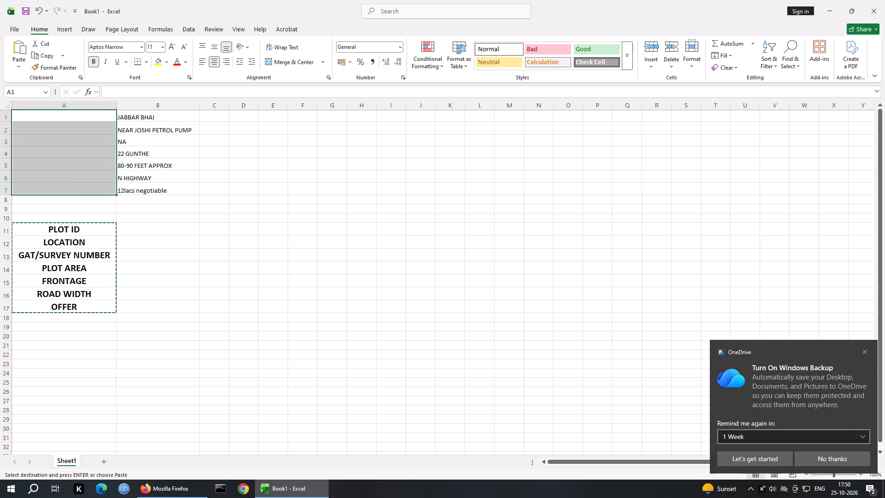
click(237, 228)
click(182, 293)
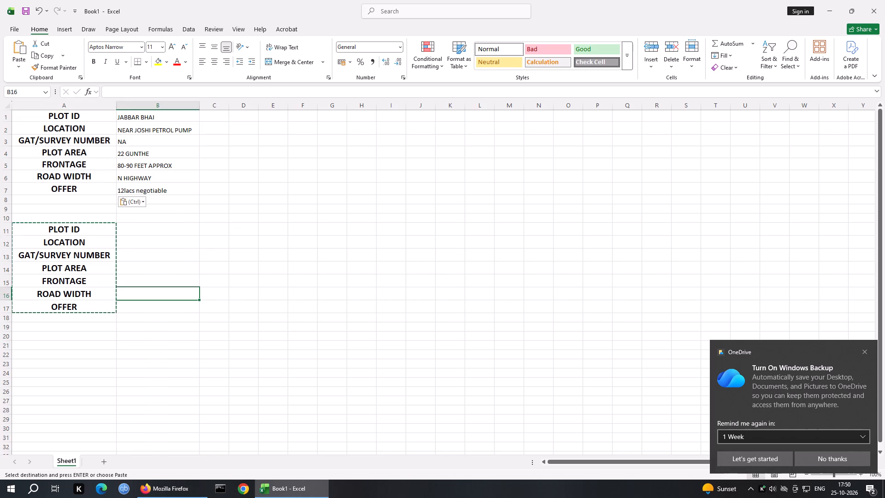
click(158, 241)
key(Escape)
Copy the plot details from B1:B7 into B11:B17, beside the second set of labels.
drag(147, 118, 147, 121)
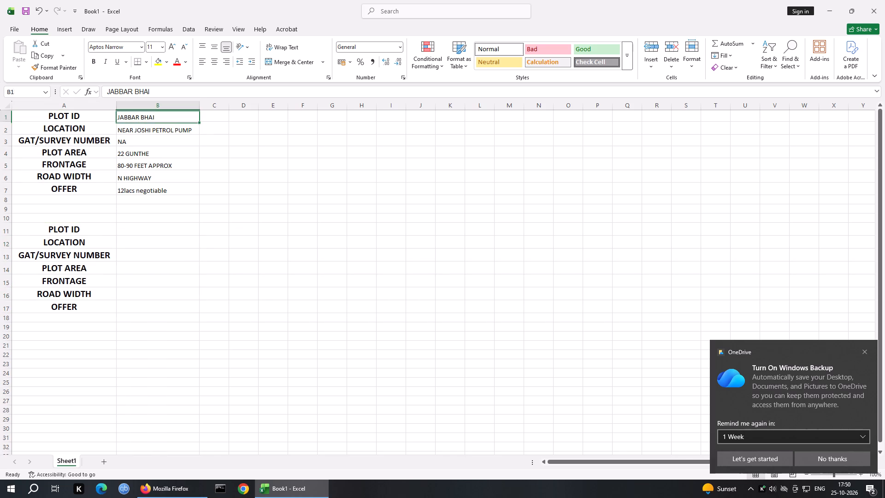
drag(147, 121, 162, 193)
key(ctrl+c)
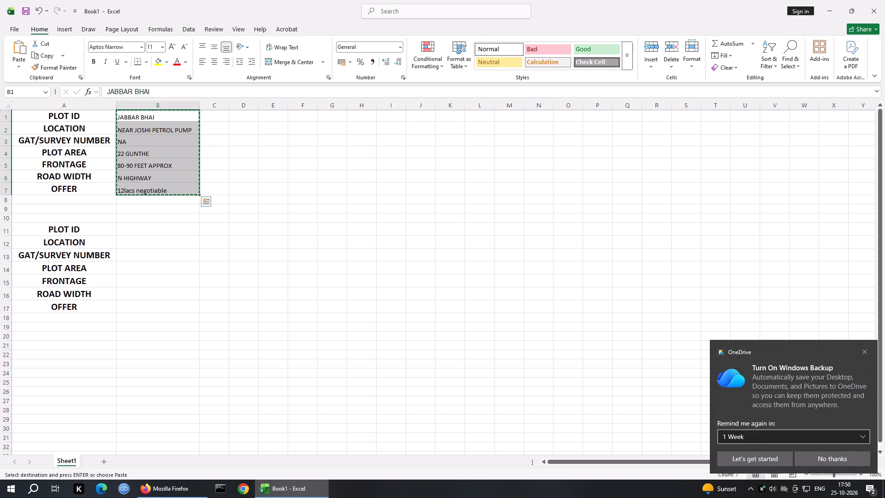
click(140, 230)
key(ctrl+v)
click(238, 270)
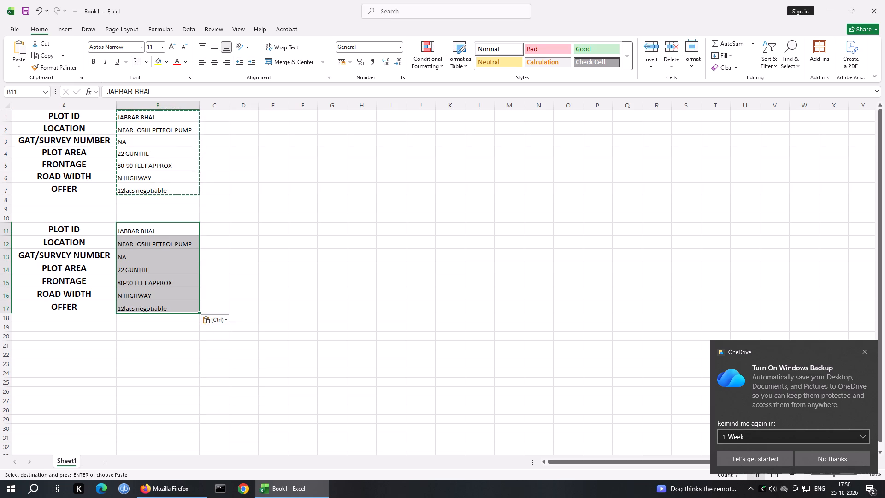
key(Escape)
key(Escape)
click(129, 272)
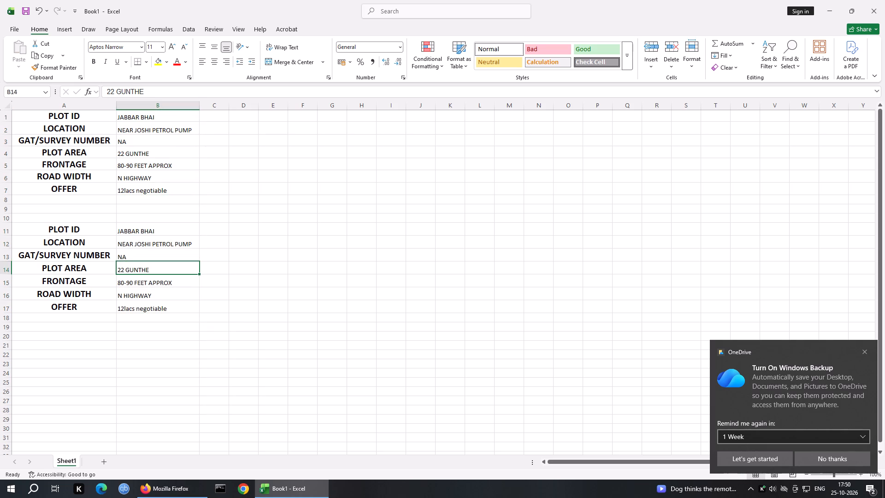
Change the second block's PLOT AREA in B14 to 17 Gunthe.
text(17)
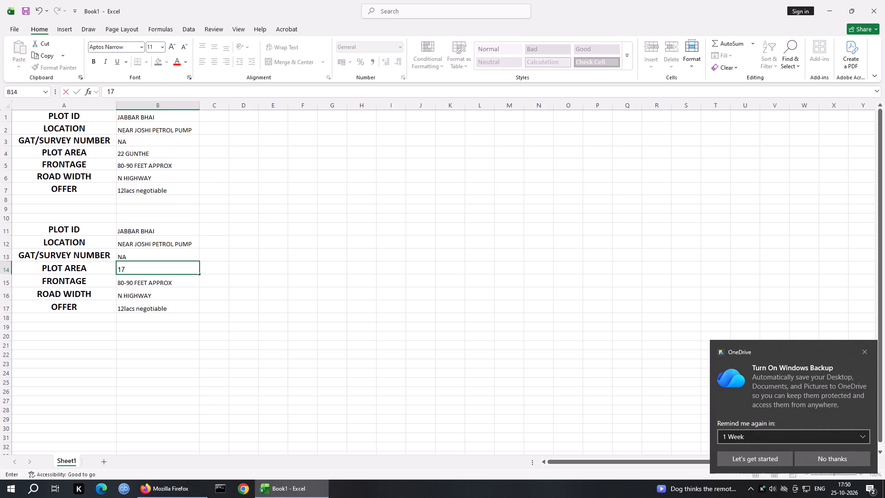
key(space)
text(gunth)
key(BackSpace)
key(BackSpace)
key(BackSpace)
key(BackSpace)
text(GUN)
key(BackSpace)
key(BackSpace)
text(Gunthe)
Replace the second block's FRONTAGE in B15 with NA.
click(169, 283)
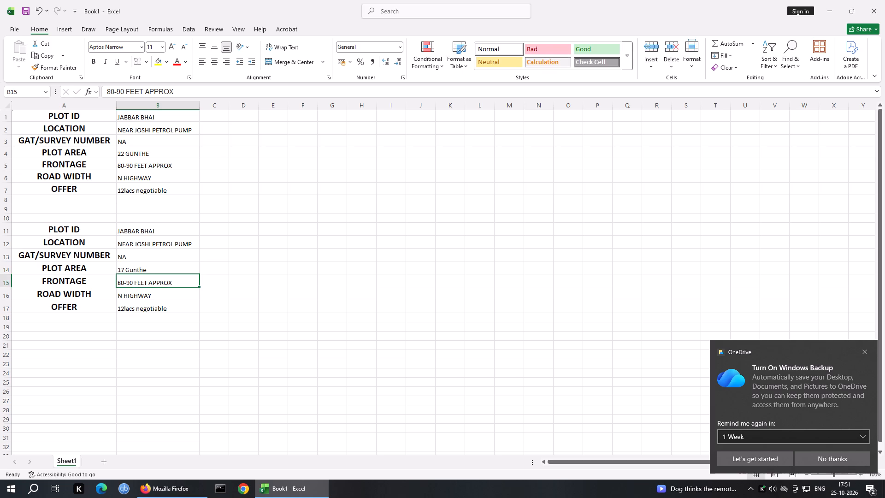
key(Delete)
key(n)
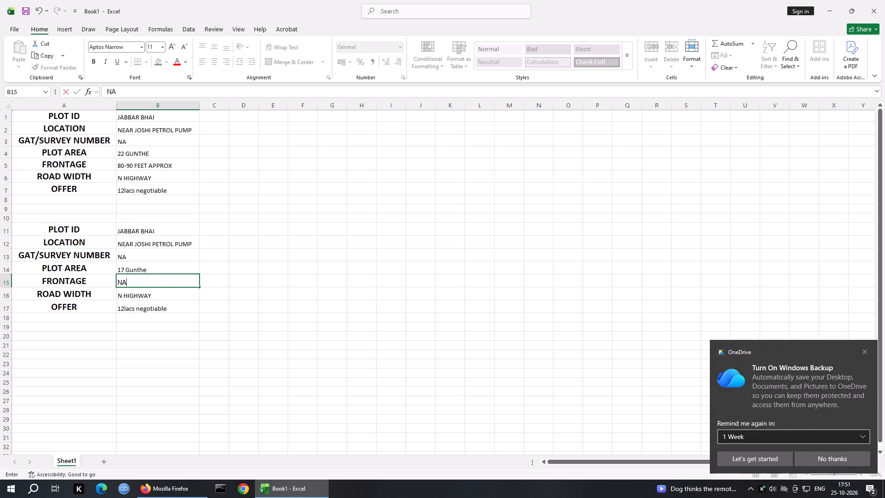
click(244, 340)
Copy the seven labels from A11:A17 to a third block starting at A19.
drag(47, 230, 76, 305)
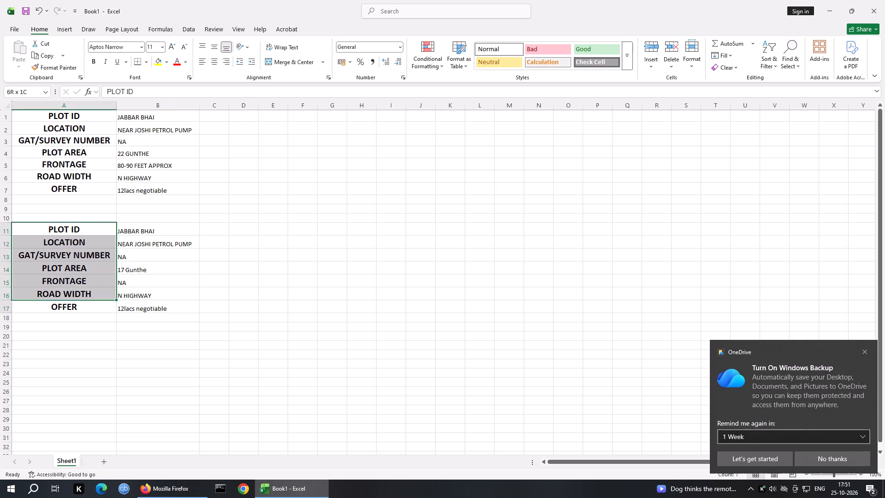
drag(76, 305, 80, 306)
key(ctrl+c)
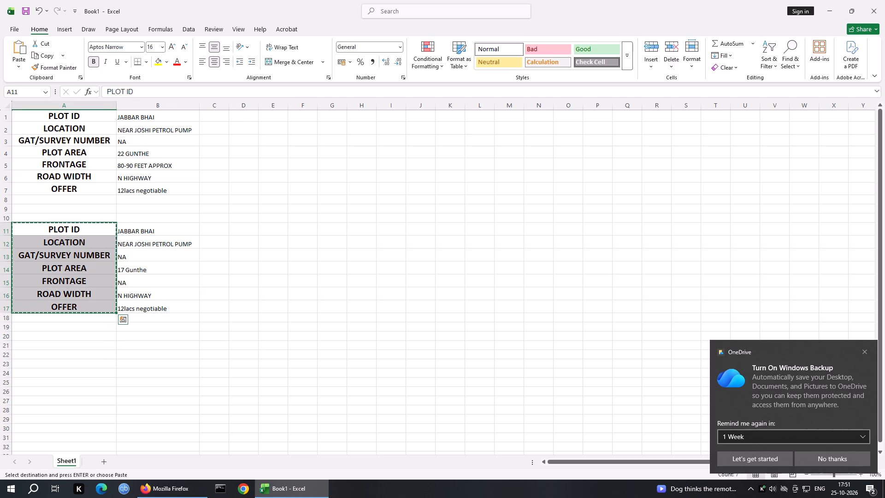
click(62, 328)
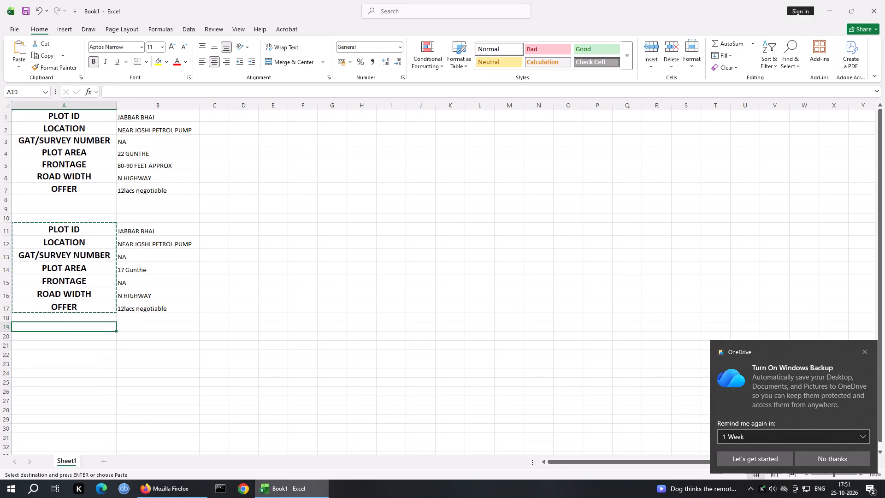
key(ctrl+v)
Copy the plot details from B11:B17 into B19:B25, beside the third set of labels.
click(153, 326)
drag(142, 232, 154, 307)
key(ctrl+c)
click(139, 324)
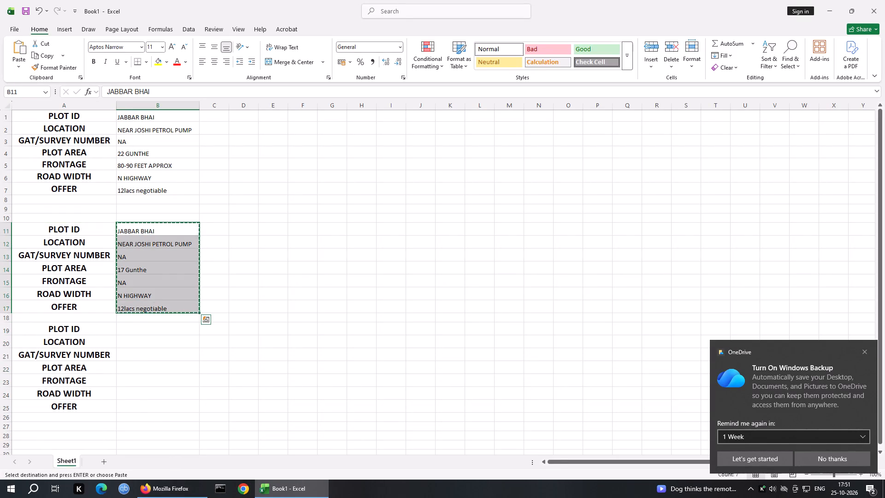
key(ctrl+v)
click(171, 347)
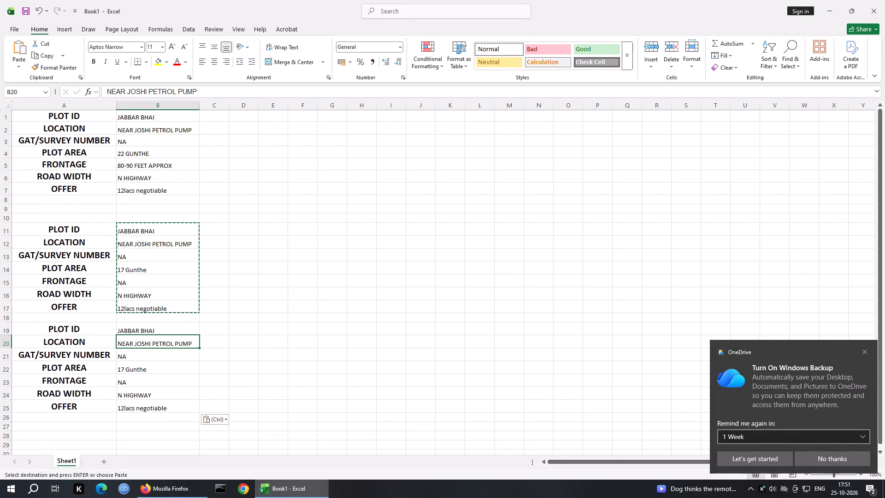
click(274, 258)
key(Escape)
key(Escape)
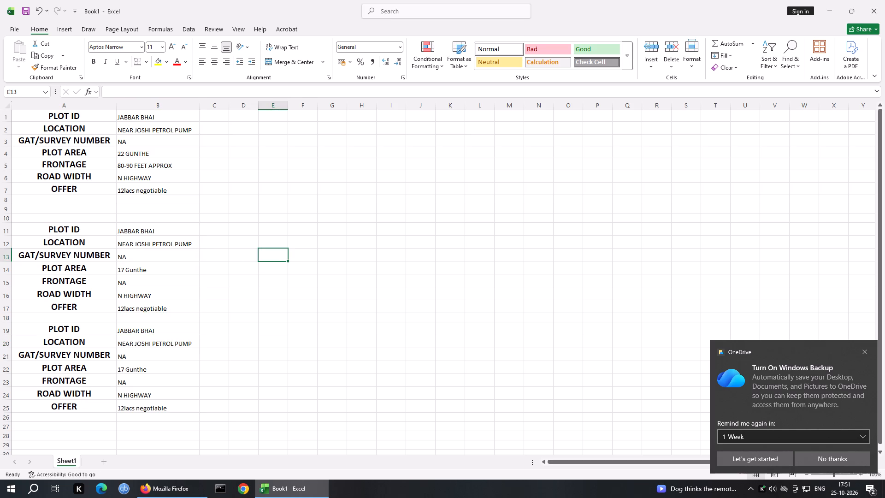
Replace the second block's LOCATION in B12 with OPP STEEL FACTORY.
click(169, 344)
click(154, 247)
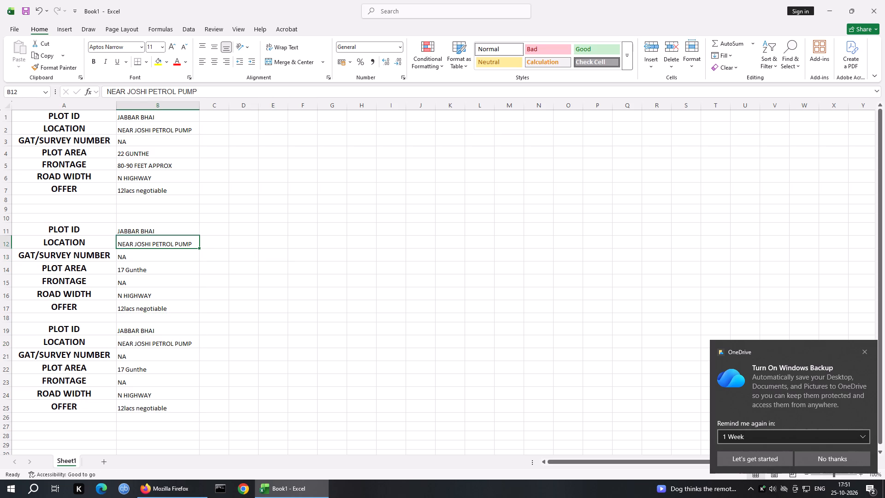
key(Delete)
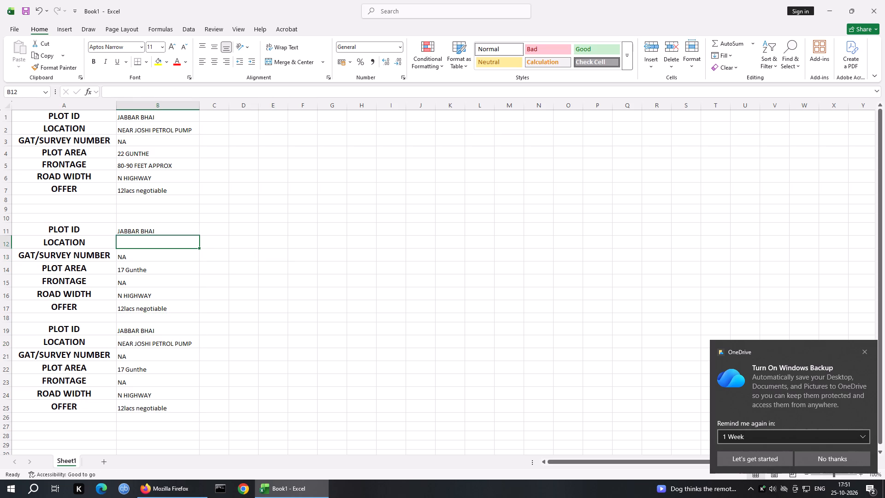
text(OPP)
key(BackSpace)
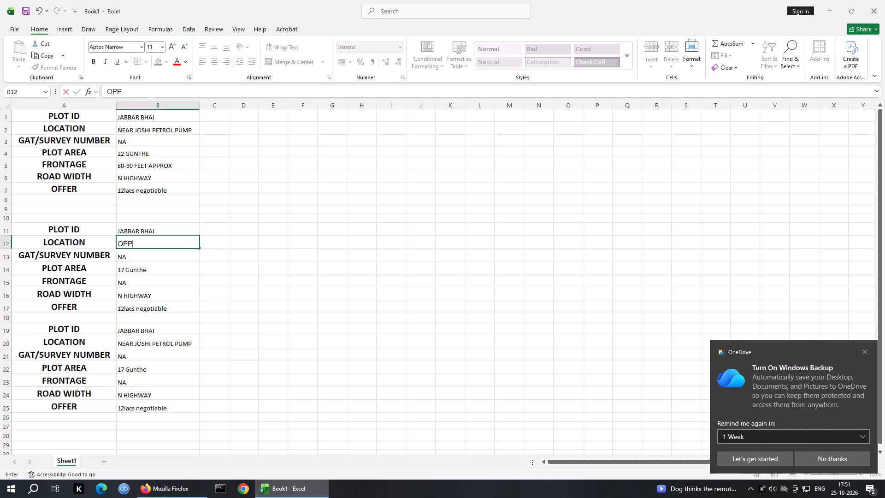
text(P)
key(space)
text(STEEL FACTORY)
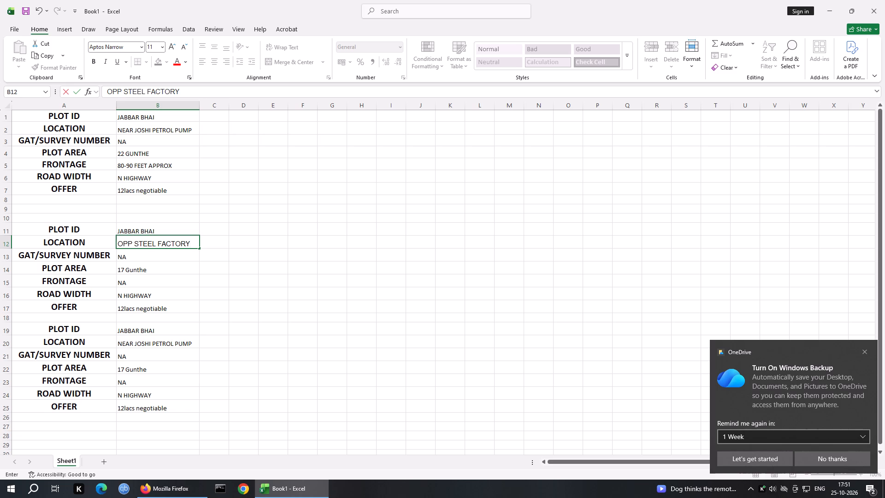
click(238, 285)
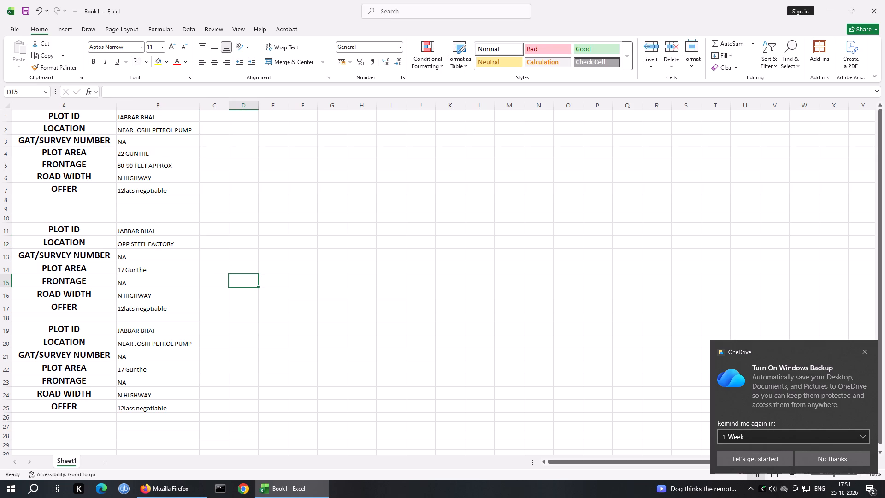
Replace the third block's LOCATION in B20 with KHANDGAO FLYOPER ROAD TOUCH.
click(148, 343)
key(Delete)
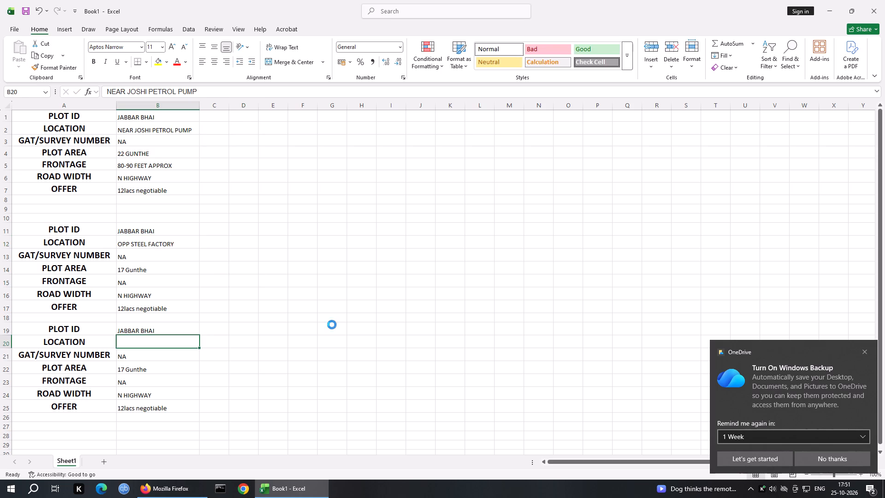
text(KHAND)
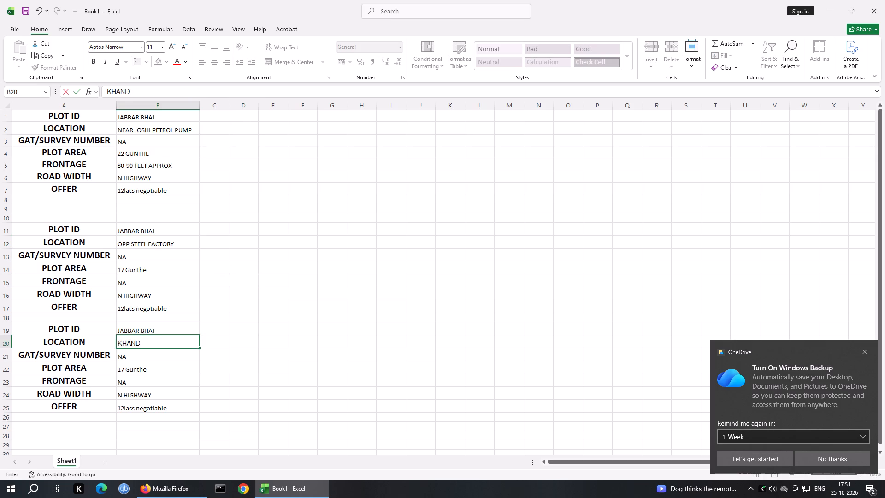
text(GAO)
key(space)
text(FLYOPER ROAD TOUCH)
click(286, 363)
Widen column B to a width of about 32 so the longest location fits.
click(162, 334)
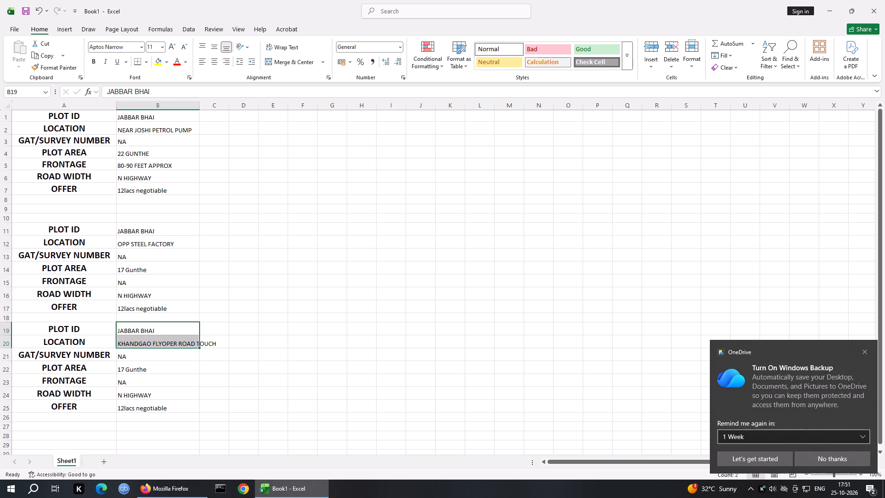
drag(200, 106, 223, 112)
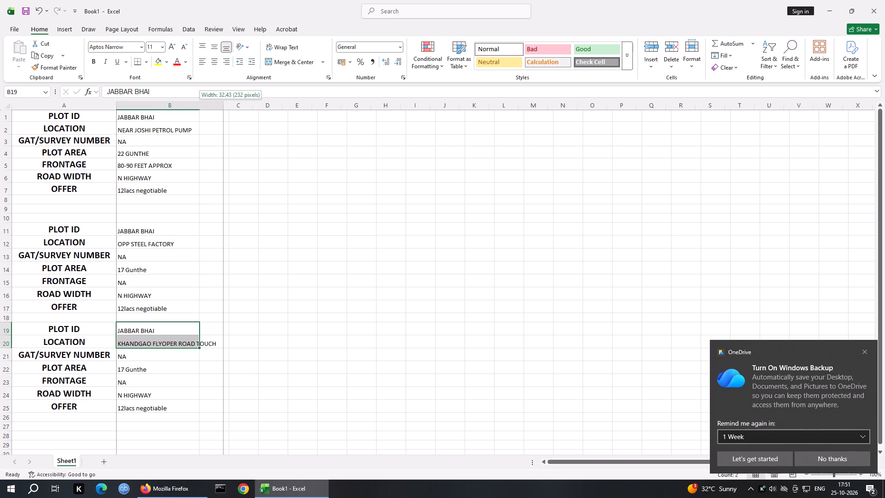
drag(223, 112, 223, 112)
click(324, 214)
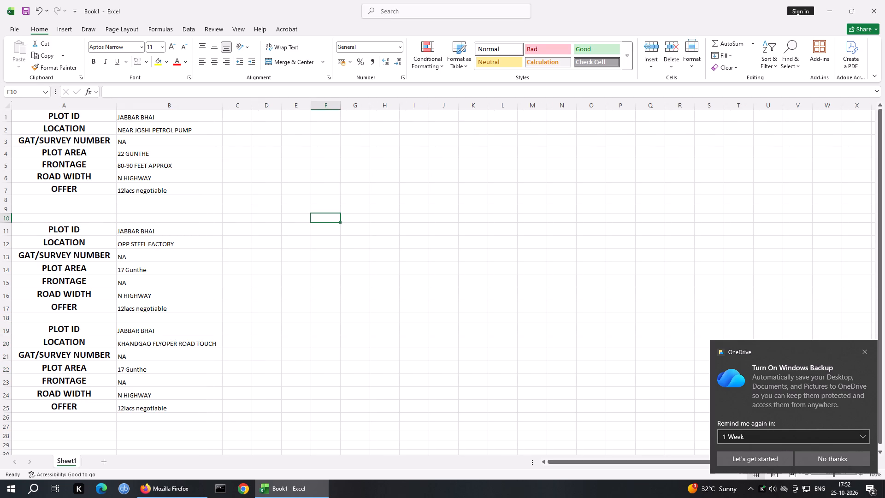
Change the third block's PLOT AREA in B22 to 46 Gunthe.
scroll(153, 300, down, 3)
drag(77, 246, 149, 298)
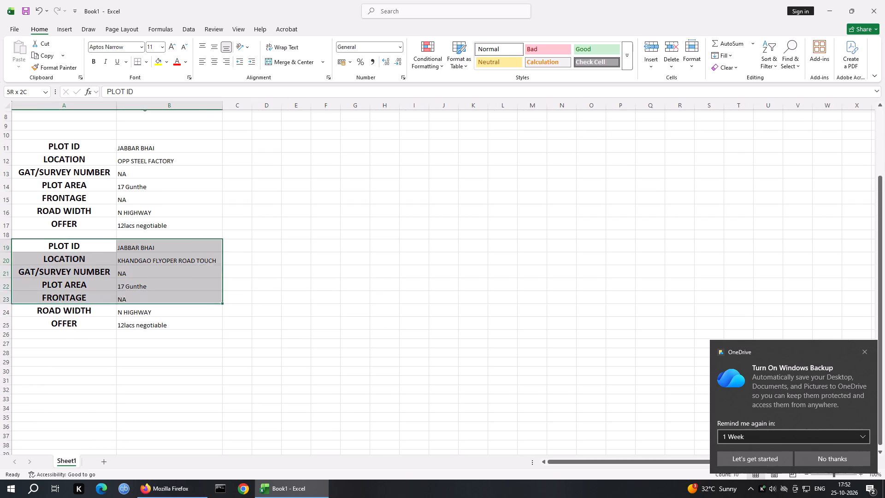
drag(149, 298, 159, 302)
click(235, 351)
click(161, 285)
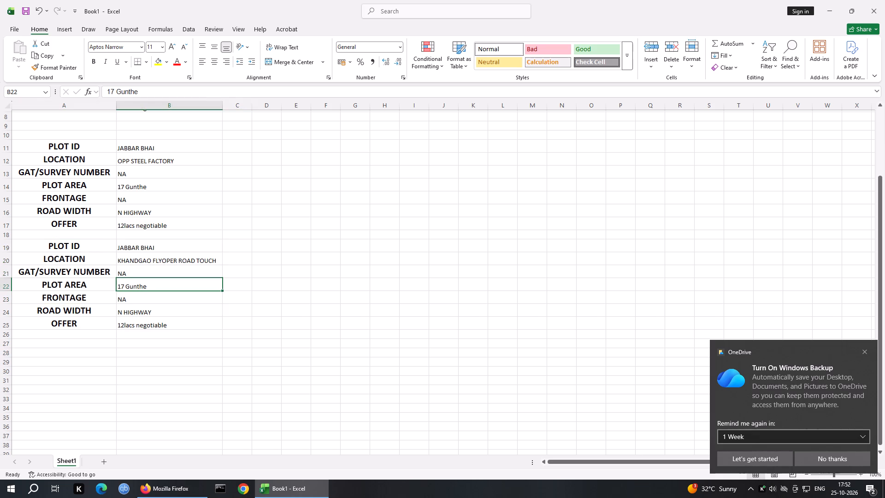
text(46 G)
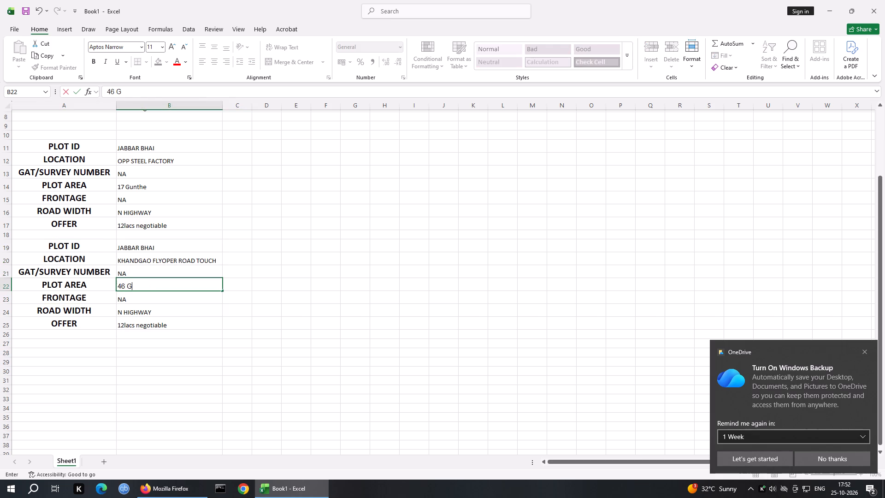
key(BackSpace)
key(shift+g)
key(BackSpace)
text(Gunthe)
click(204, 332)
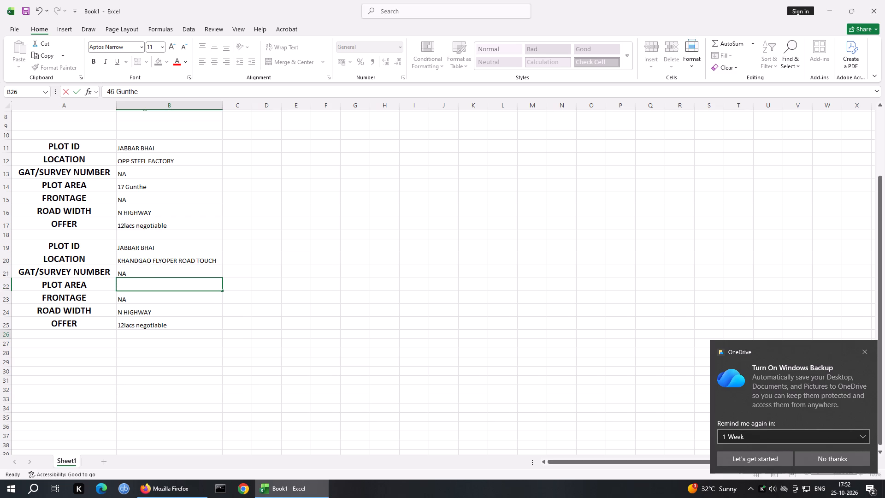
Edit the third block's OFFER in B25 to read 5lacs negotiable.
click(163, 318)
click(164, 327)
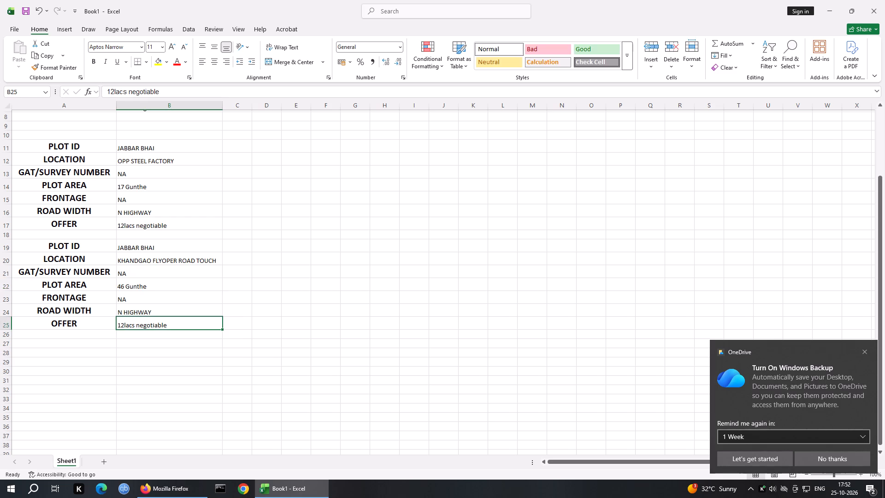
double_click(112, 94)
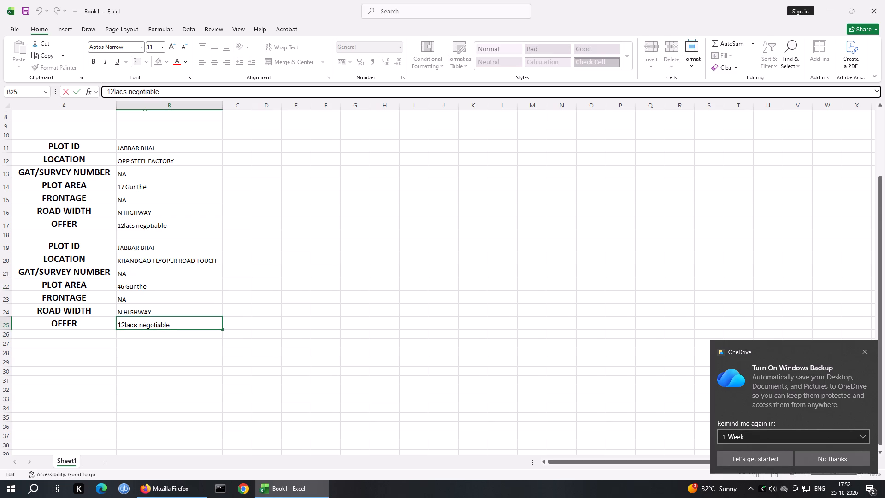
key(BackSpace)
key(BackSpace)
key(5)
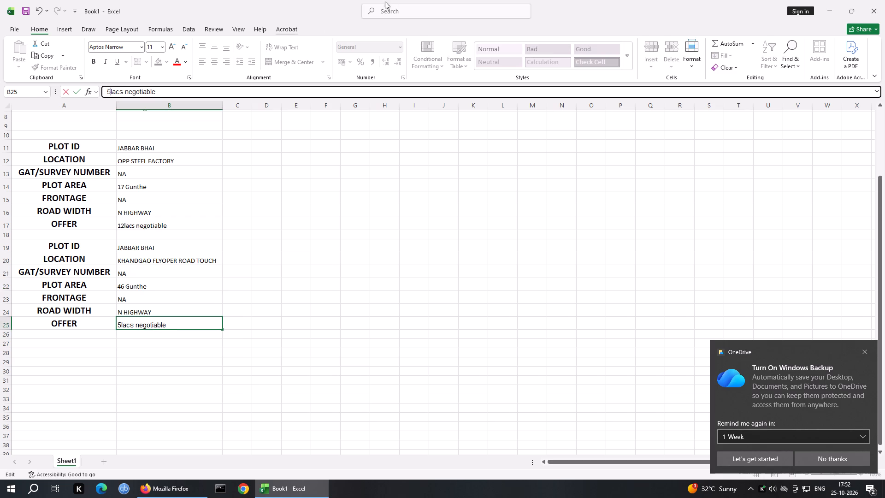
click(392, 297)
Move the whole third block from A19:B25 down two rows so it starts at A21.
scroll(206, 333, up, 4)
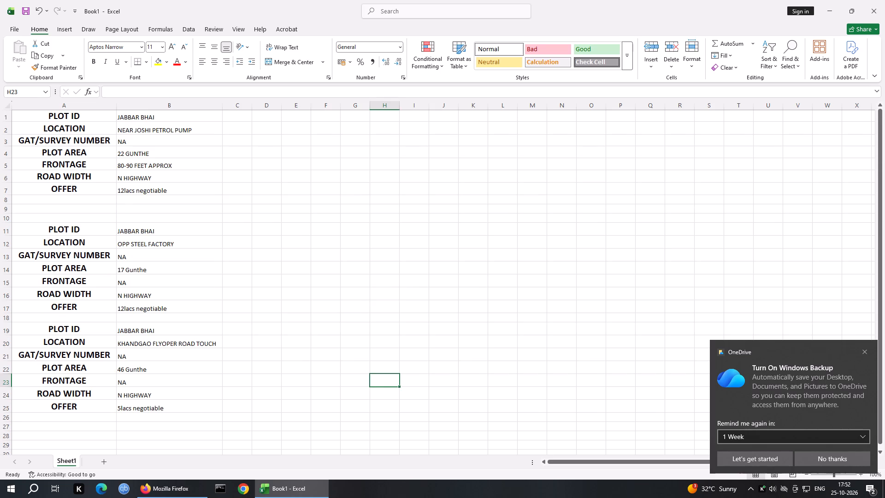
drag(58, 329, 142, 391)
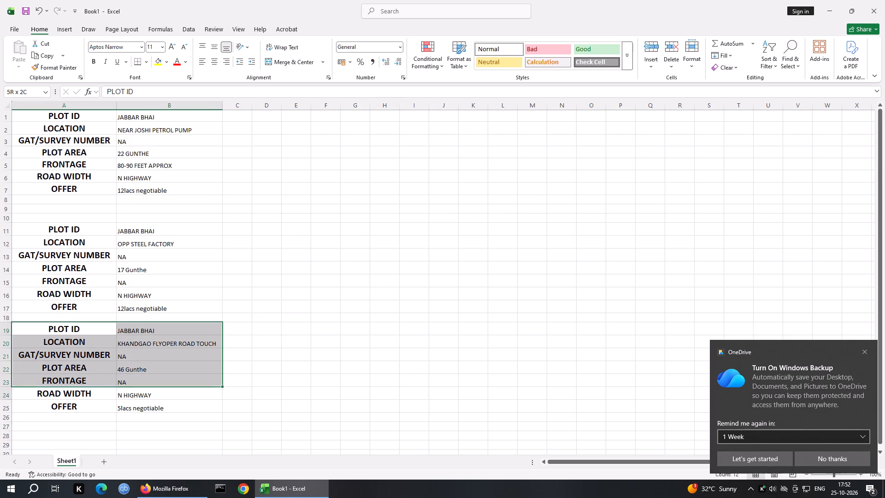
drag(142, 391, 165, 404)
key(ctrl+x)
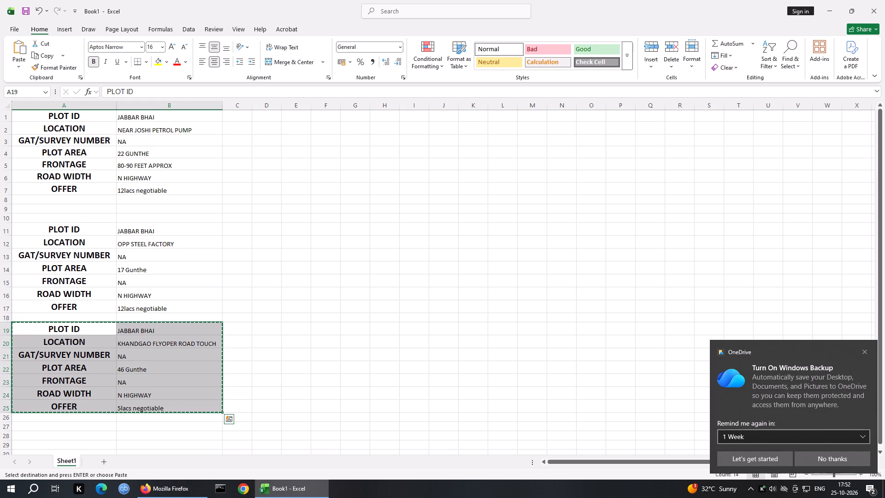
click(51, 342)
click(54, 353)
key(ctrl+v)
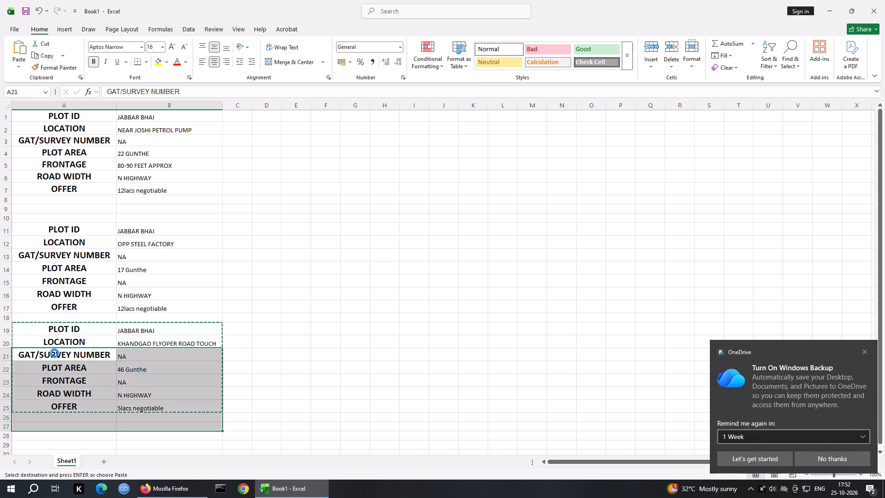
Review the layout and spacing of the three plot blocks on the sheet.
click(276, 300)
scroll(301, 346, down, 3)
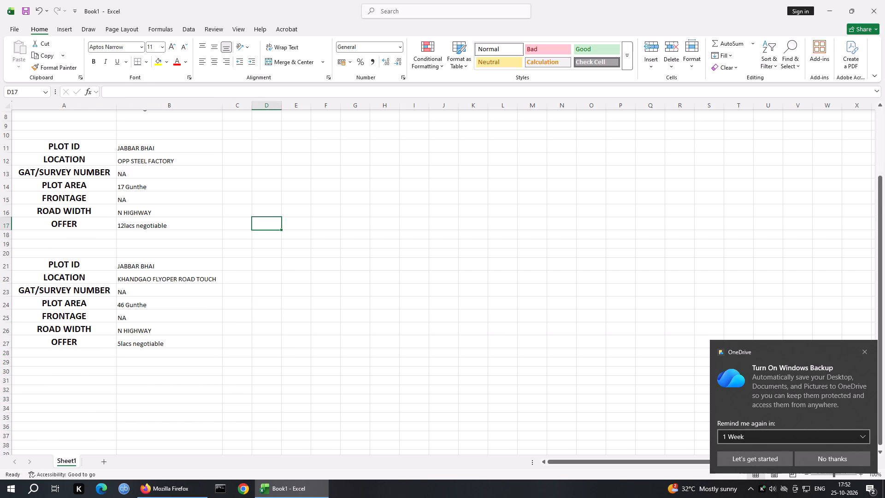
scroll(300, 348, down, 2)
scroll(296, 356, up, 10)
scroll(292, 368, down, 9)
scroll(292, 368, up, 16)
scroll(245, 393, down, 4)
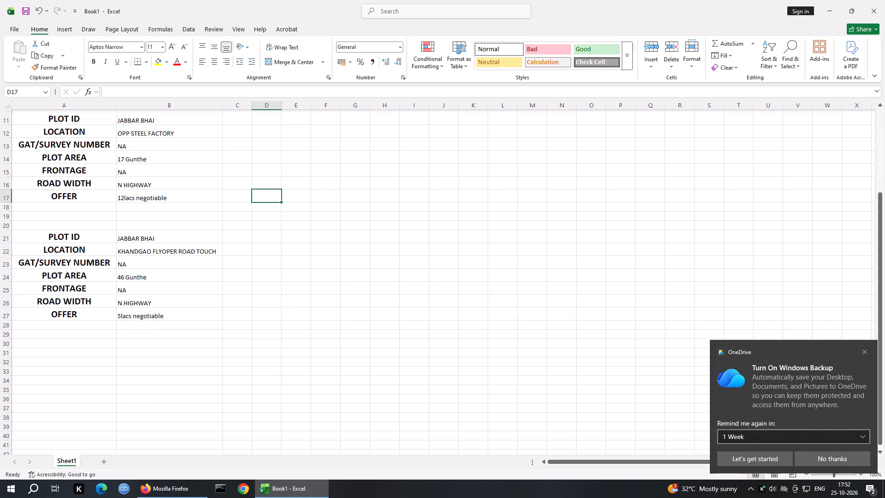
Rename the worksheet Sheet1 as NATIONAL HIGHWAY NASIK - PUNE.
right_click(56, 459)
click(99, 342)
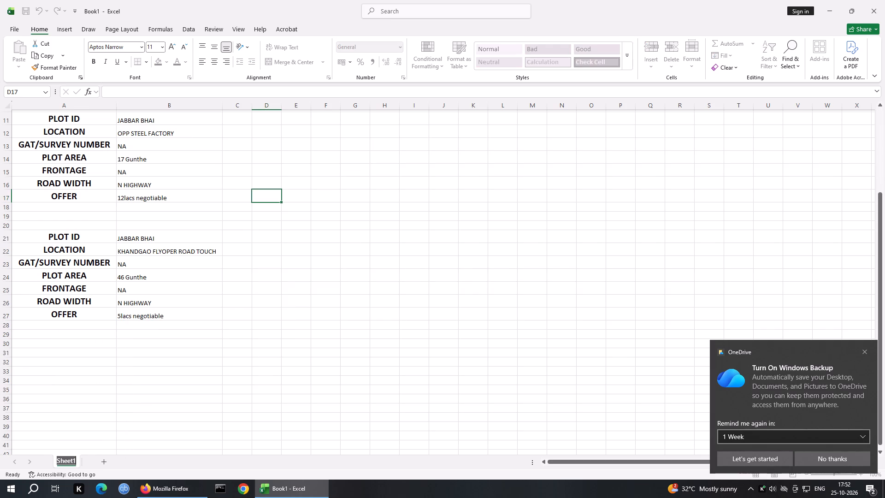
key(shift+n)
key(BackSpace)
text(NATIONAL HIGHWAY NASIK - PUNE)
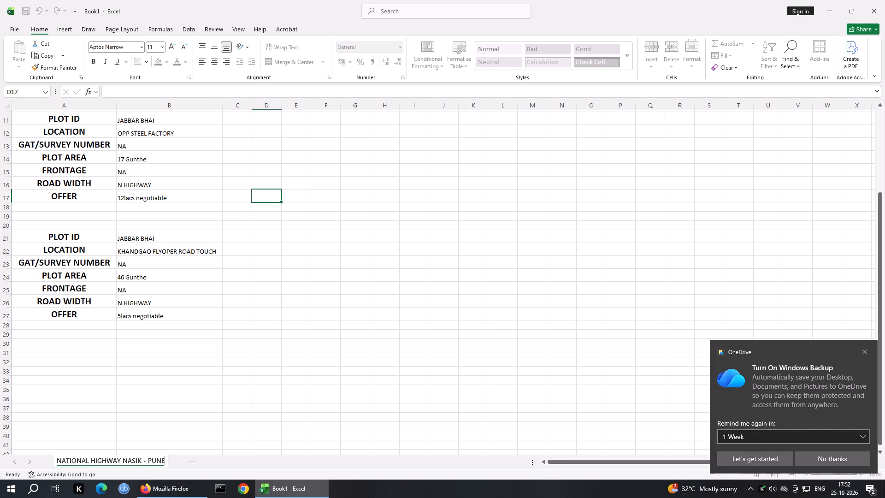
click(222, 368)
Add a new blank worksheet after the NATIONAL HIGHWAY NASIK - PUNE sheet.
scroll(189, 402, up, 10)
click(298, 391)
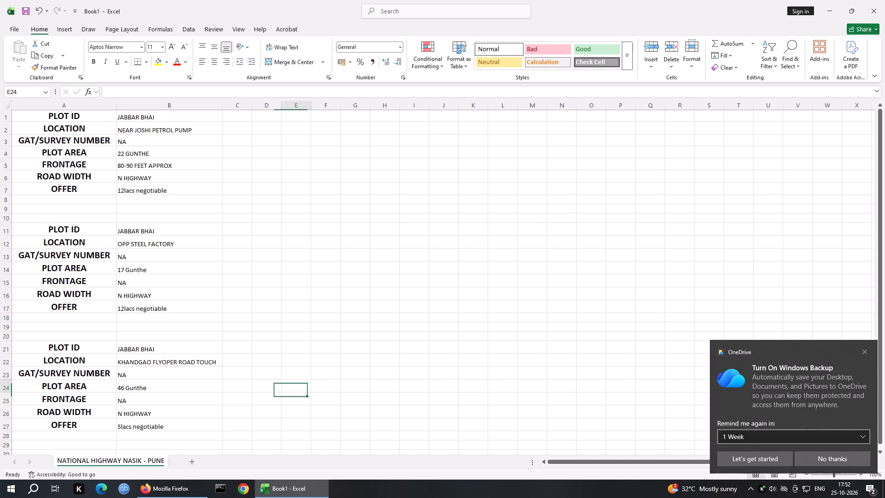
scroll(250, 342, up, 6)
scroll(254, 317, down, 3)
click(190, 466)
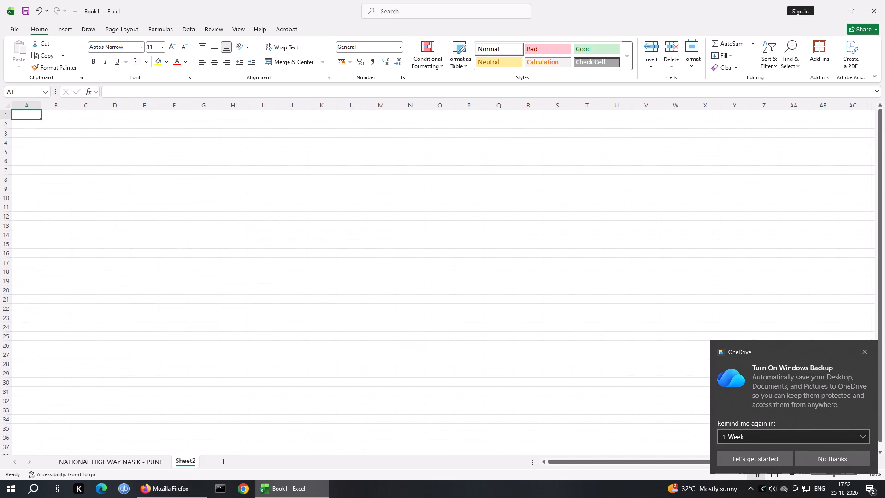
Copy the third plot block A21:B27 from the NATIONAL HIGHWAY NASIK - PUNE sheet to A1 of Sheet2.
key(ctrl+v)
click(102, 467)
drag(74, 261, 162, 328)
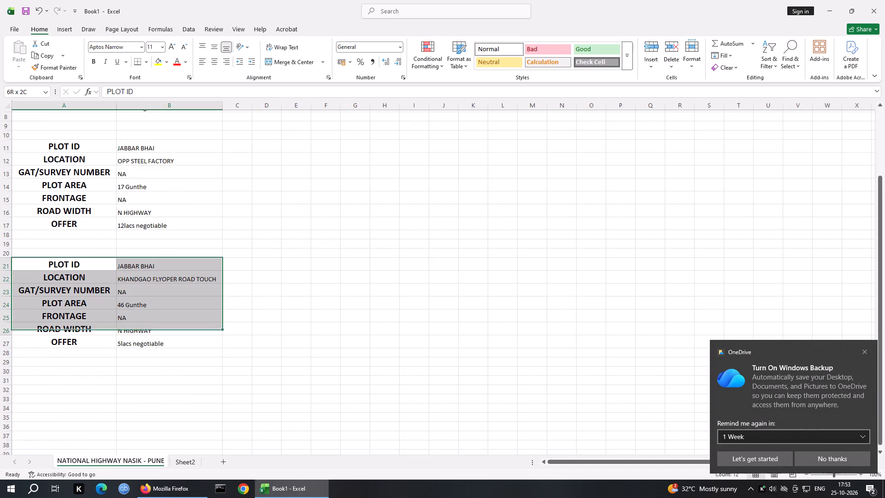
drag(162, 328, 183, 344)
key(ctrl+c)
click(193, 459)
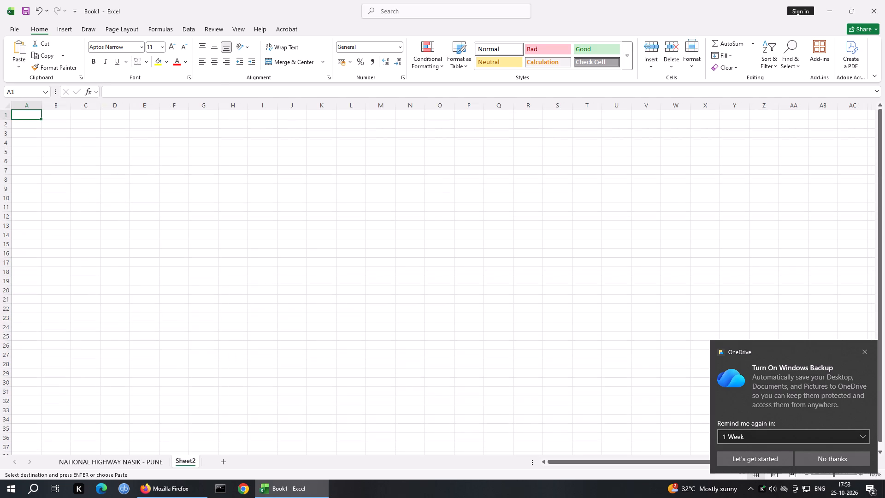
key(ctrl+v)
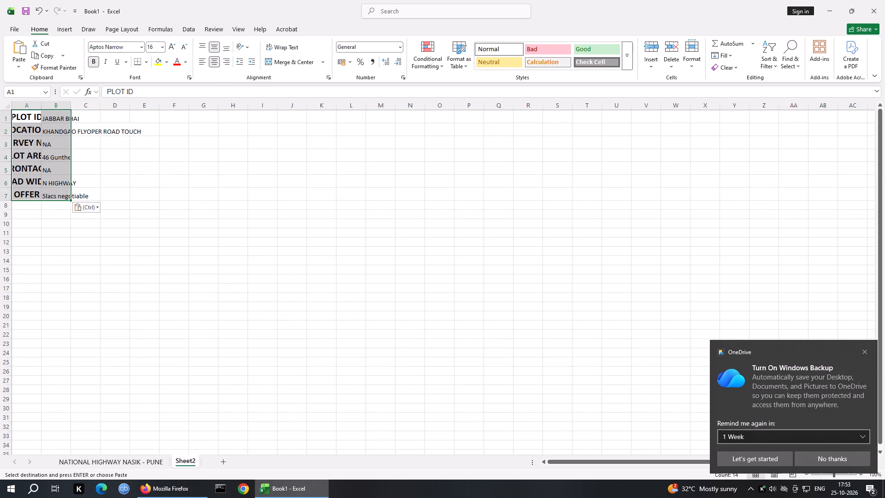
Widen columns A and B on Sheet2 so the longest label and the longest location fit.
click(32, 107)
drag(44, 108, 96, 121)
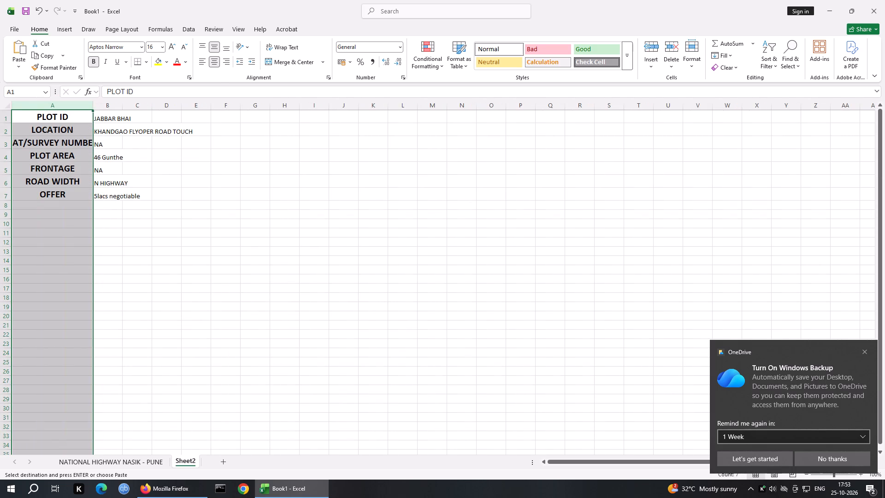
drag(93, 104, 104, 106)
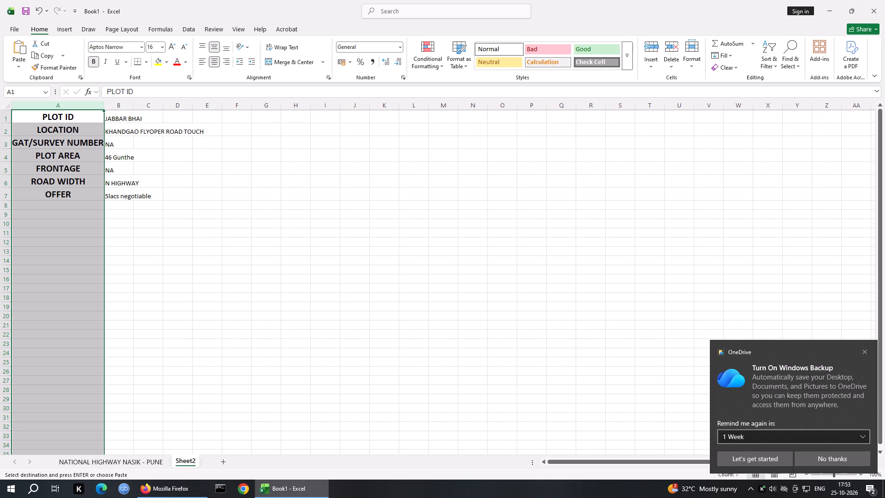
drag(105, 106, 125, 109)
click(147, 107)
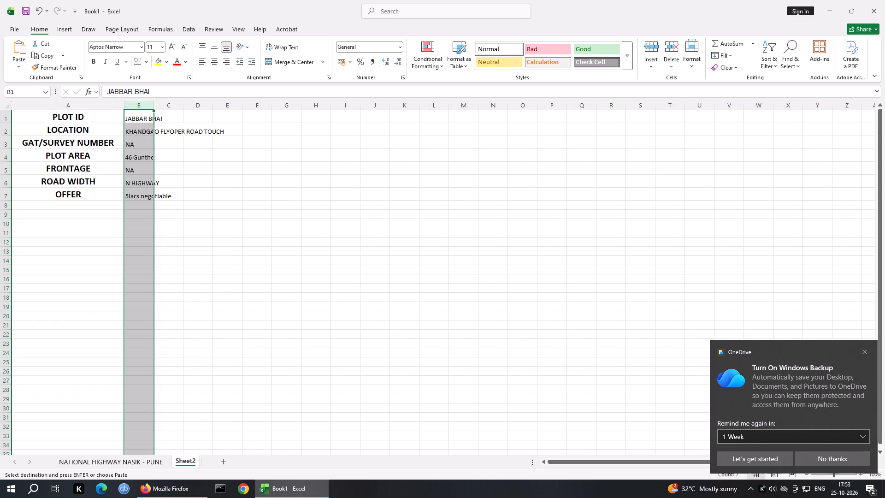
drag(152, 106, 233, 113)
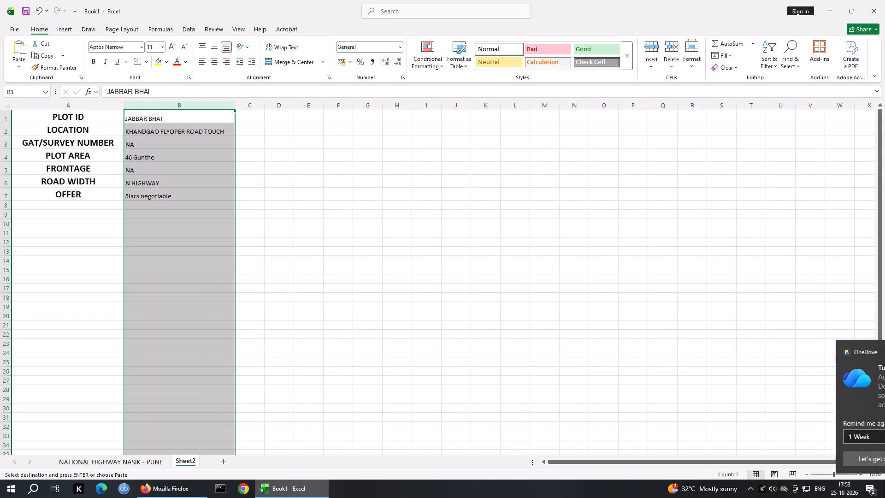
Replace the PLOT ID in B1 of Sheet2 with FITTER.
double_click(164, 119)
drag(174, 117, 104, 119)
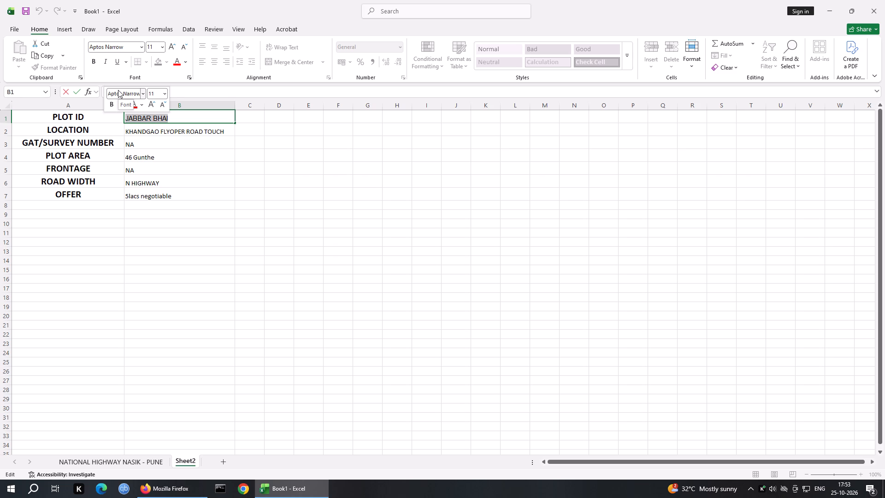
text(FITTER)
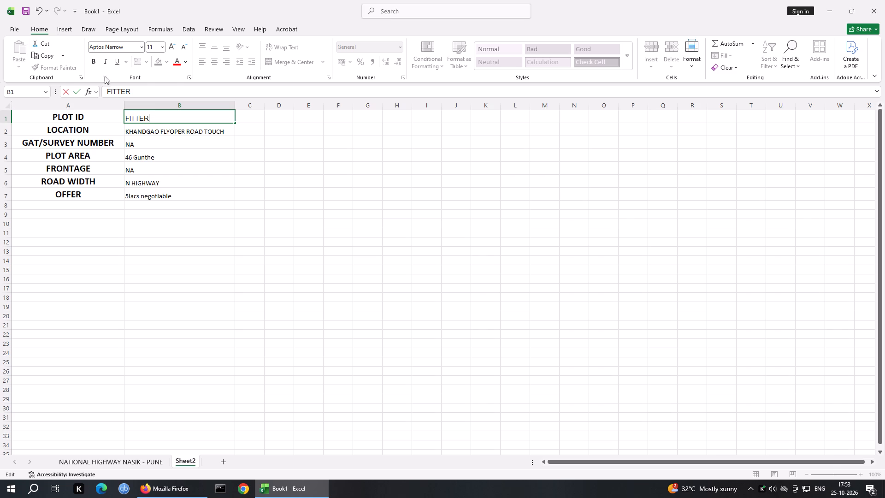
Change the LOCATION in B2 of Sheet2 to MADINA NAGAR L CORNER.
click(161, 133)
text(MADINA NAGAR)
key(space)
text(L CORNER)
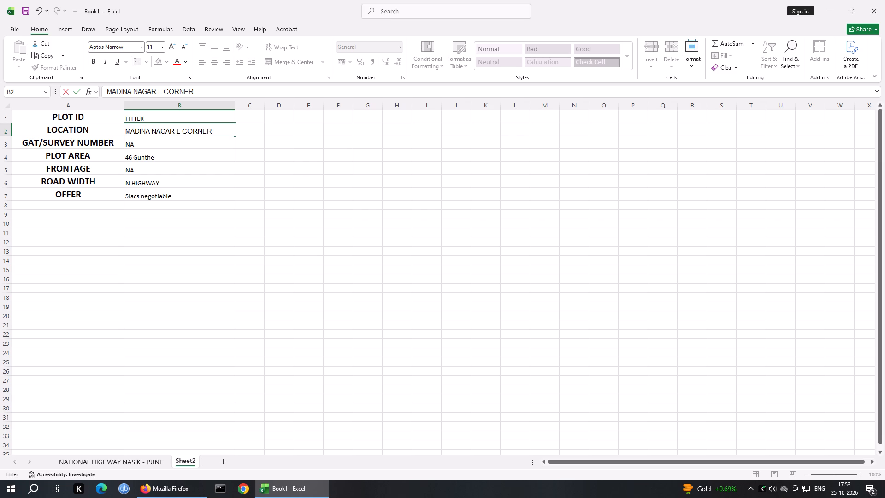
click(169, 150)
click(164, 139)
Change the PLOT AREA in B4 of Sheet2 to 0.5 GUNTHE + 1200SQFT CONST.
click(156, 155)
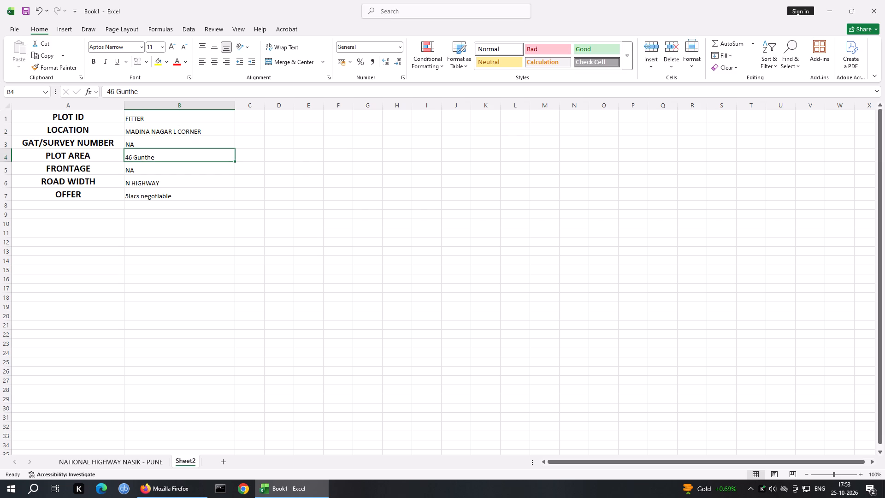
text(0.5 GUNTHE)
key(space)
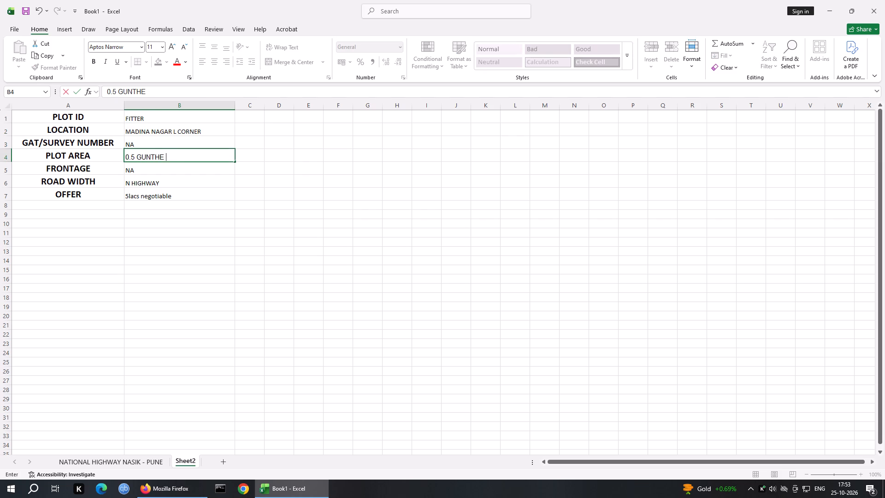
text(+ 122)
key(BackSpace)
text(00)
text(SQ)
text(FT CONST)
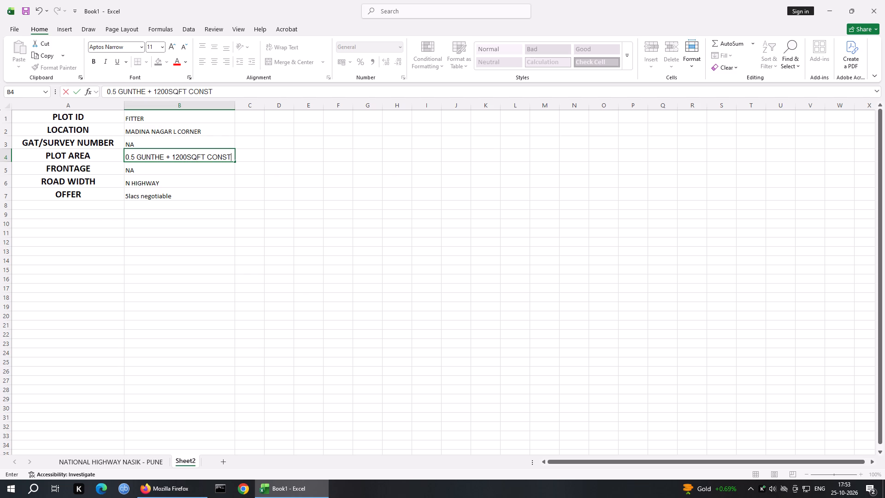
Change the ROAD WIDTH in B6 of Sheet2 to MADINA NAGAR MAIN ROAD.
click(149, 175)
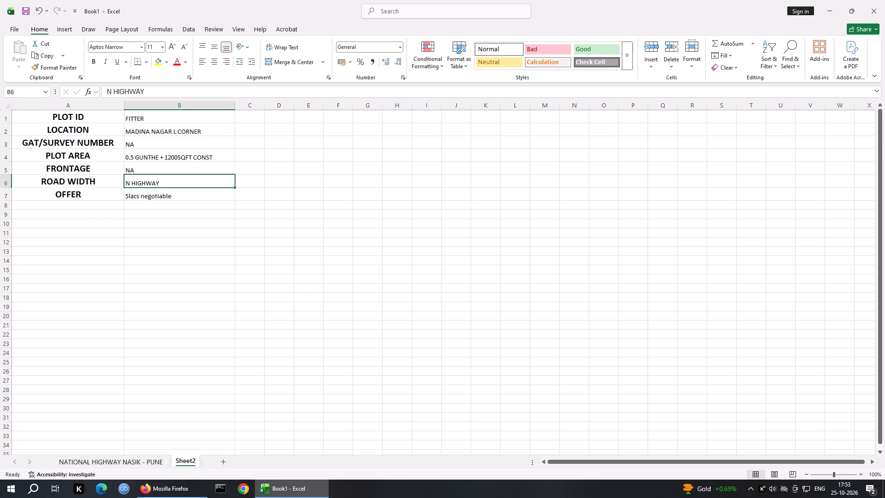
key(BackSpace)
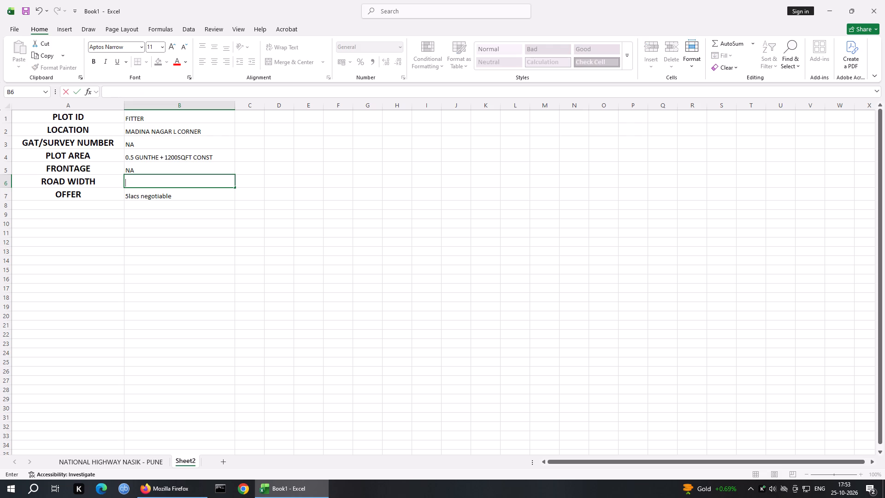
text(MADINA NAGAR)
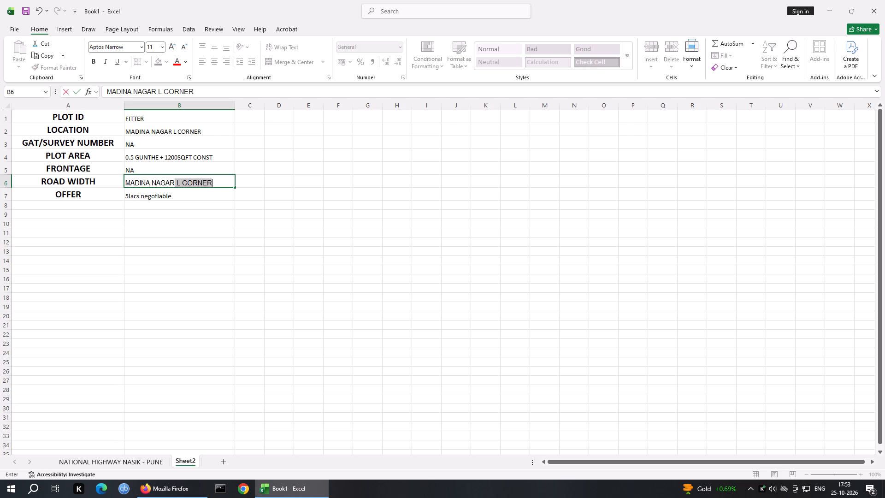
key(space)
text(MAIN ROI)
key(BackSpace)
text(AD)
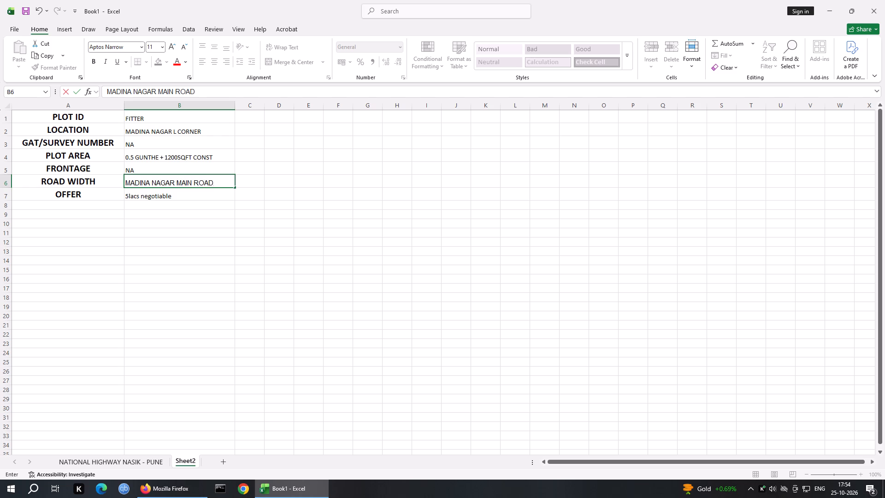
Change the OFFER in B7 of Sheet2 to 27Lacs negotiable.
click(153, 197)
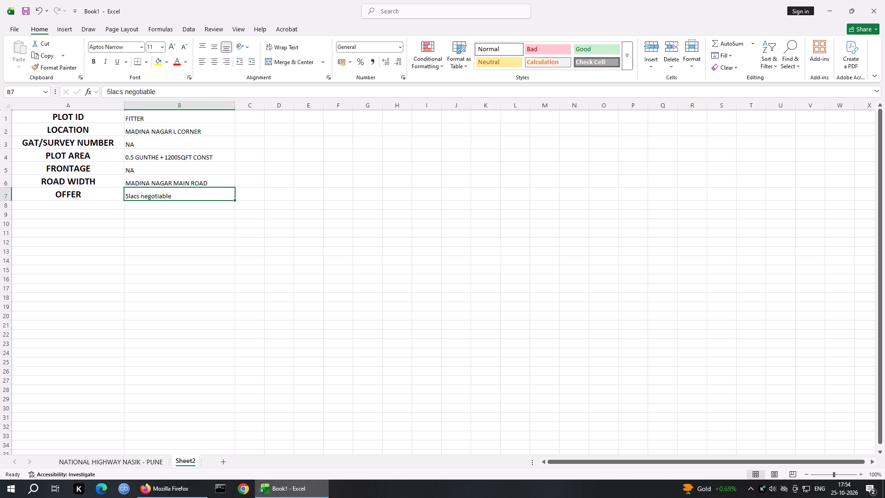
text(27)
text(LA)
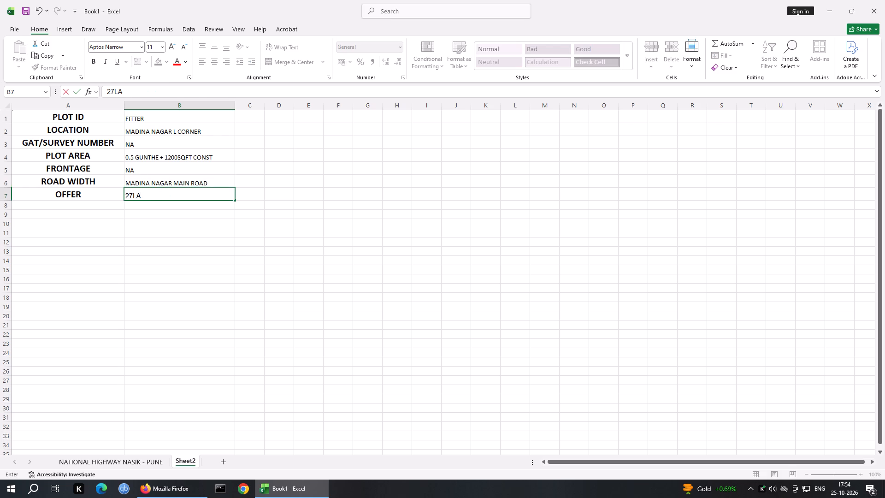
key(BackSpace)
text(acs)
key(space)
text(neg)
text(otiable)
click(138, 234)
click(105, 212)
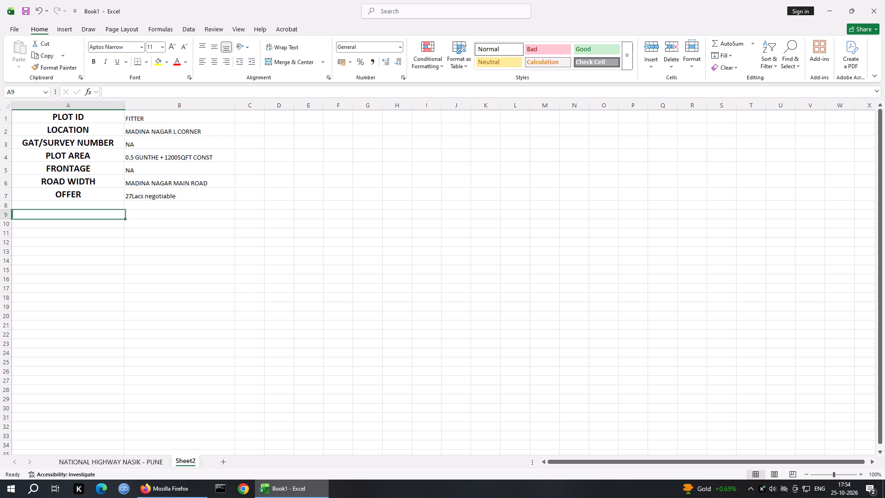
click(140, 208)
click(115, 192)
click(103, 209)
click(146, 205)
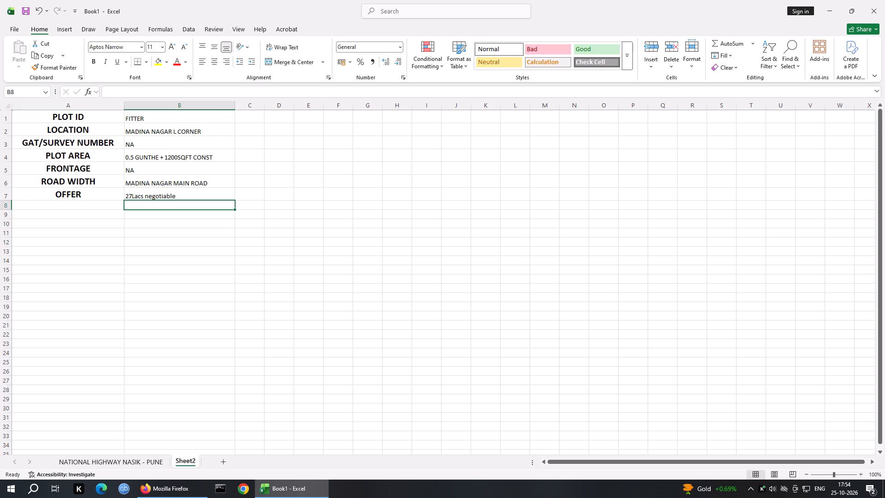
Rename the Sheet2 worksheet as Madina nagar.
right_click(193, 462)
click(236, 346)
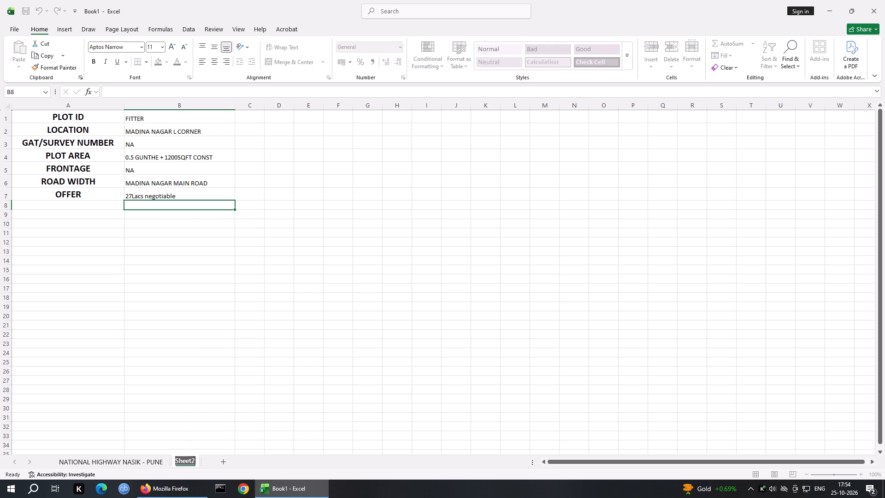
text(Madina nagar)
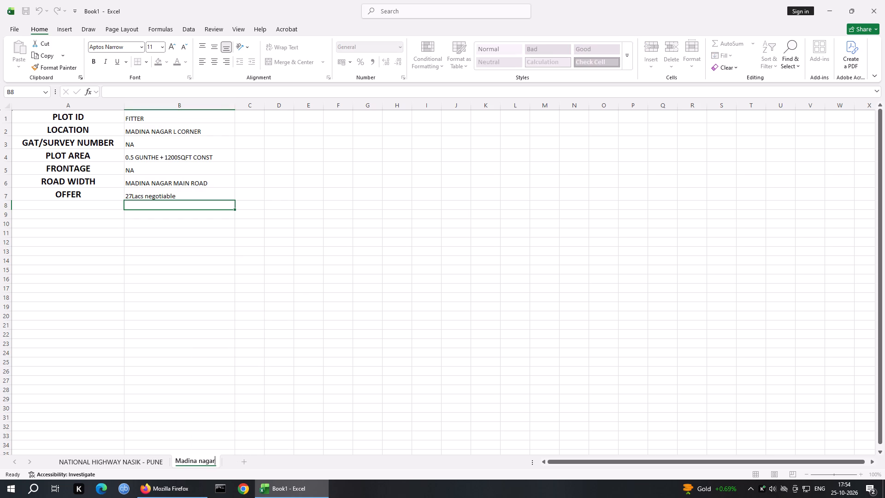
click(239, 378)
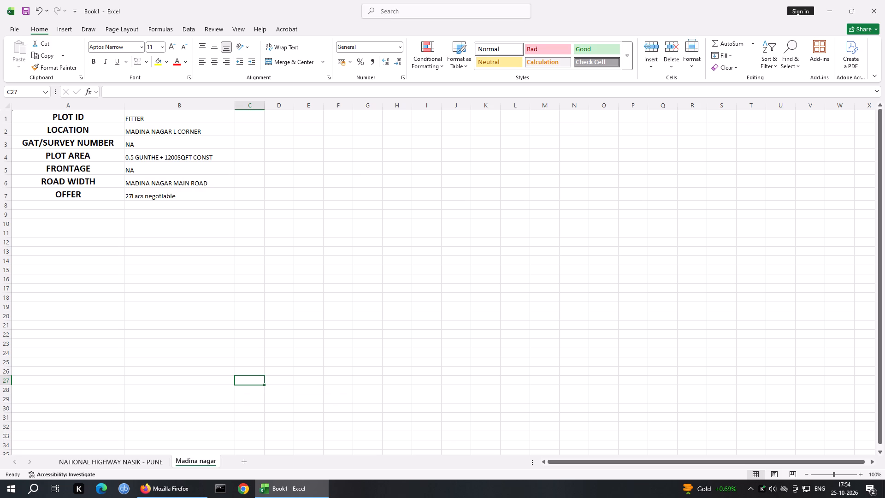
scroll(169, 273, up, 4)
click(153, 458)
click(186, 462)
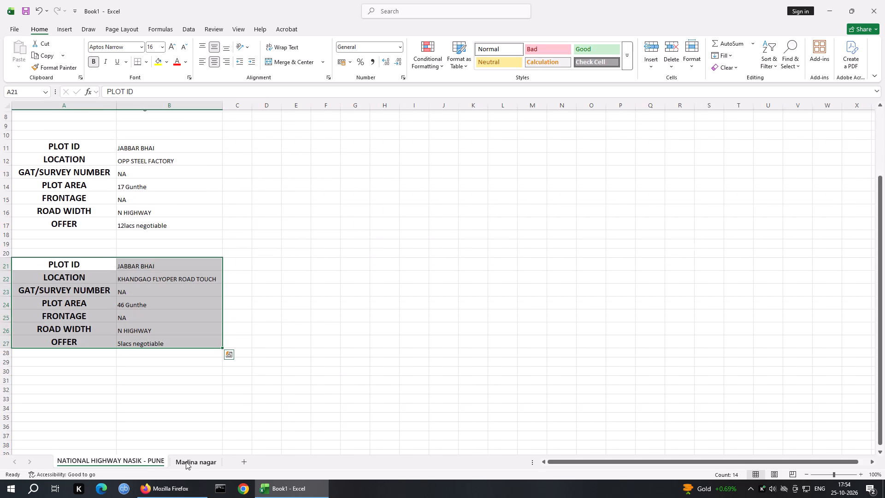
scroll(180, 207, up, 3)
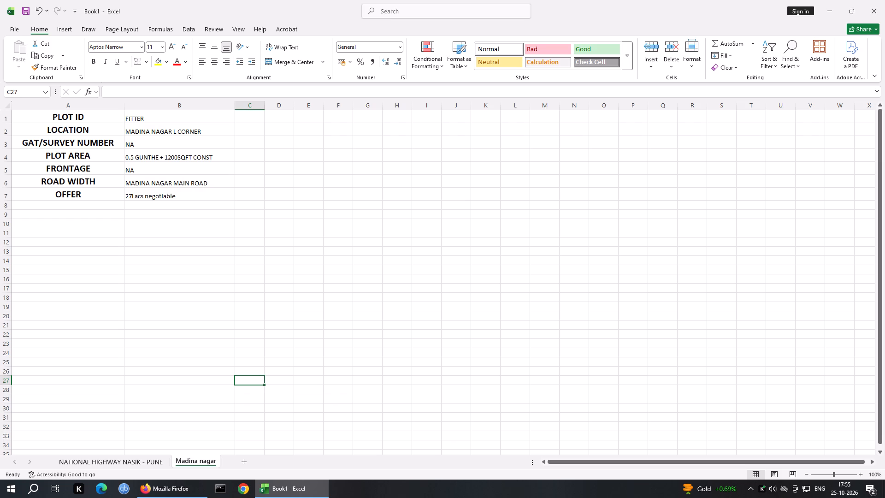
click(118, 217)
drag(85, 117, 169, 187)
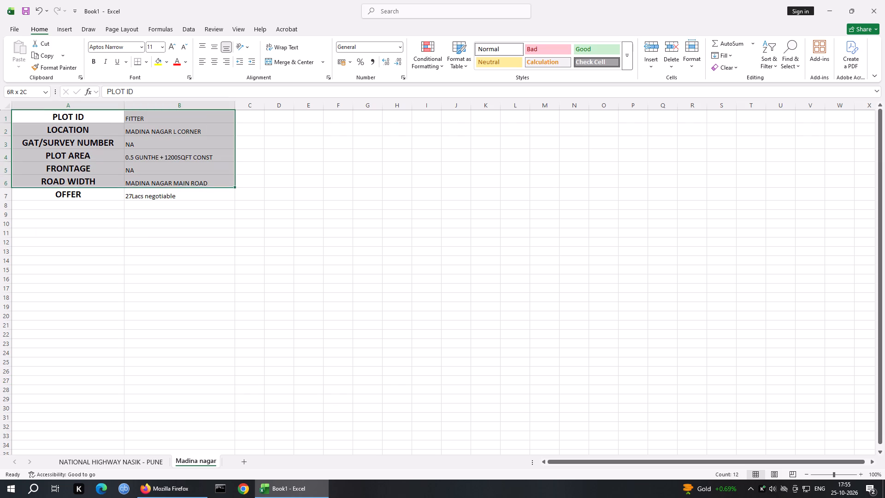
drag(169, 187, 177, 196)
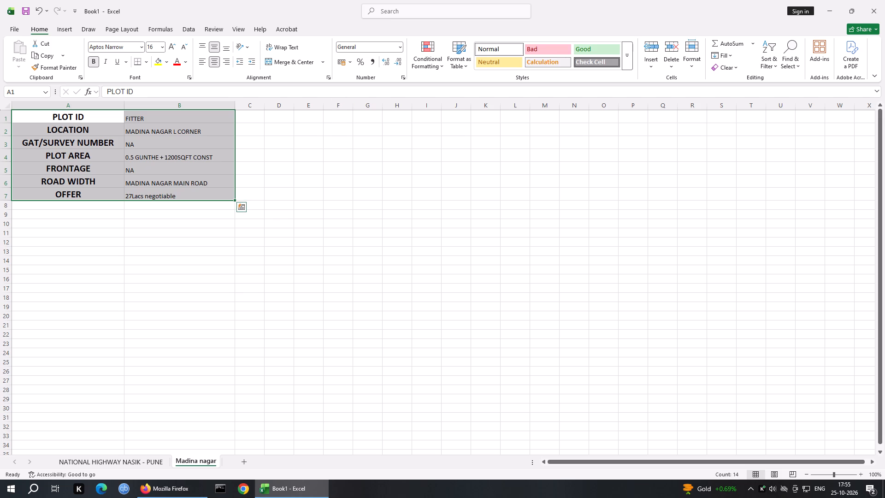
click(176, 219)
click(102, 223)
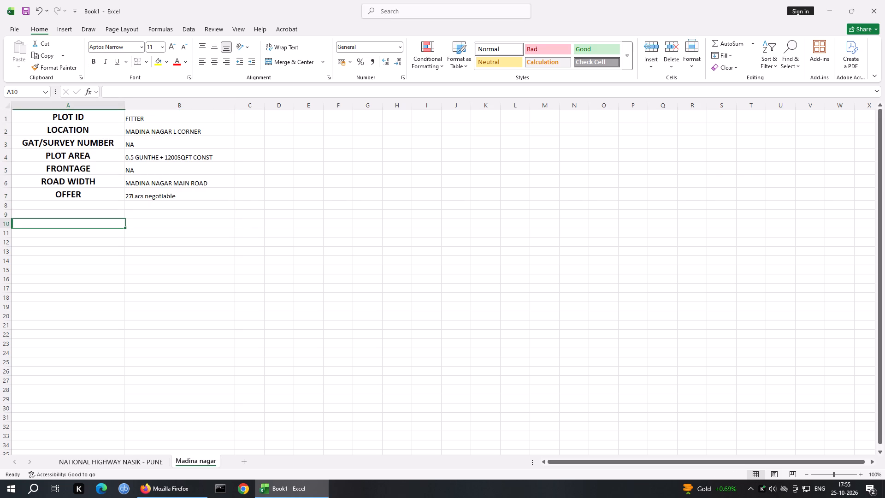
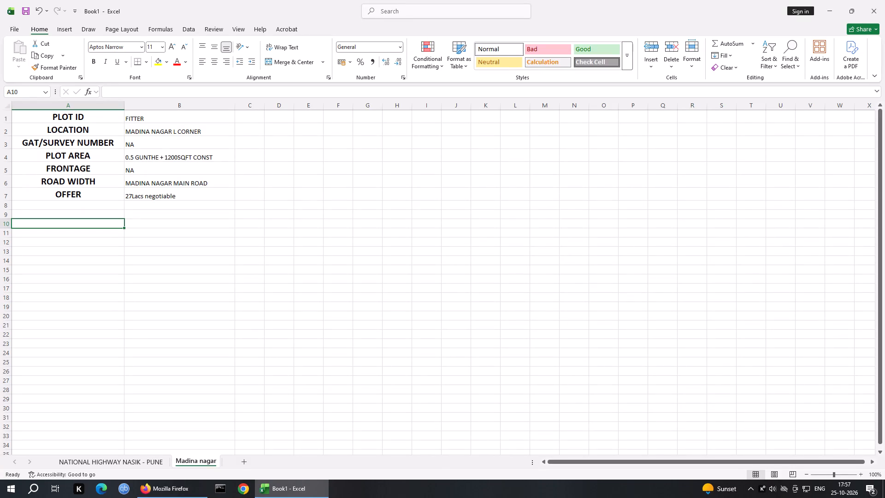
Copy the plot block in A1:B7 of the Madina nagar sheet and paste it at A10.
scroll(142, 262, up, 5)
drag(101, 118, 180, 201)
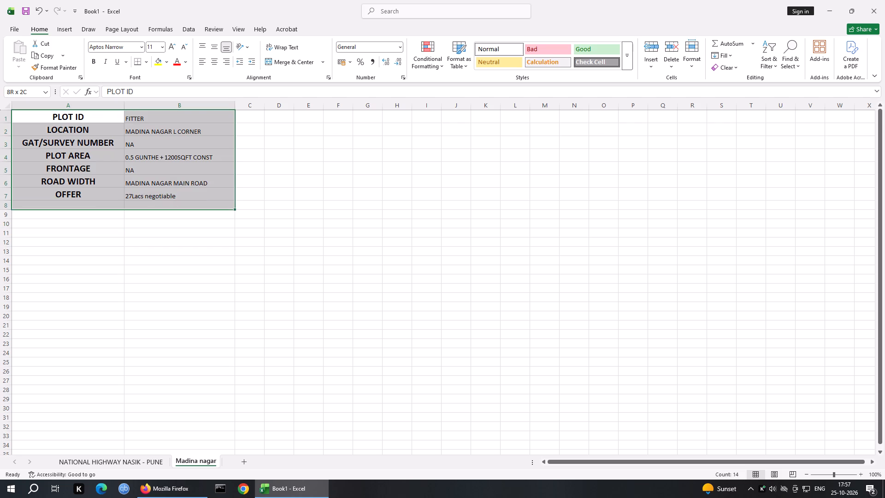
drag(180, 201, 181, 194)
key(ctrl+c)
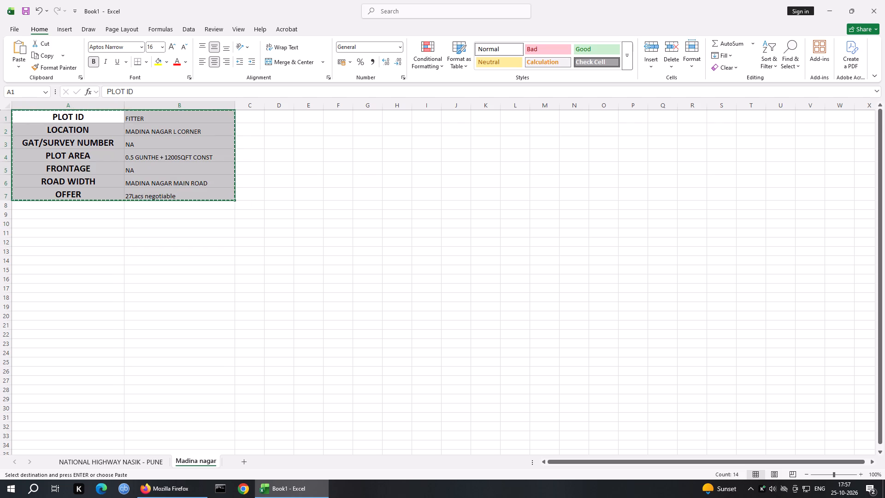
click(94, 226)
key(ctrl+v)
click(142, 345)
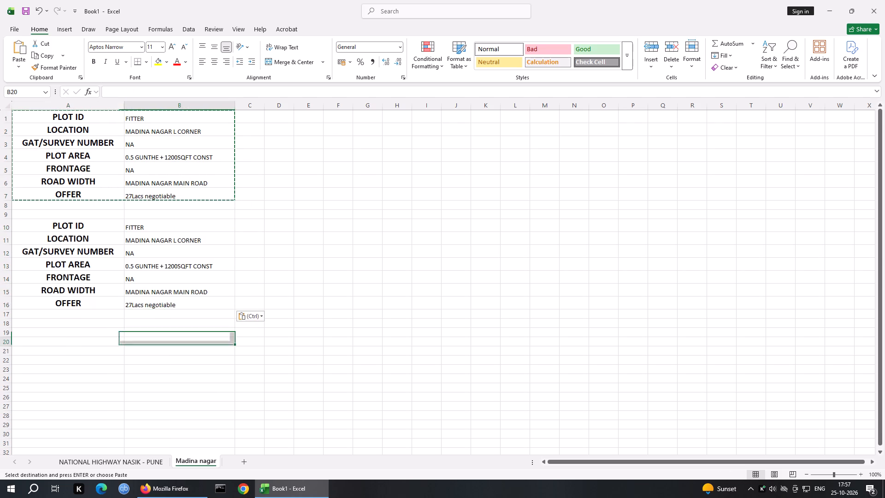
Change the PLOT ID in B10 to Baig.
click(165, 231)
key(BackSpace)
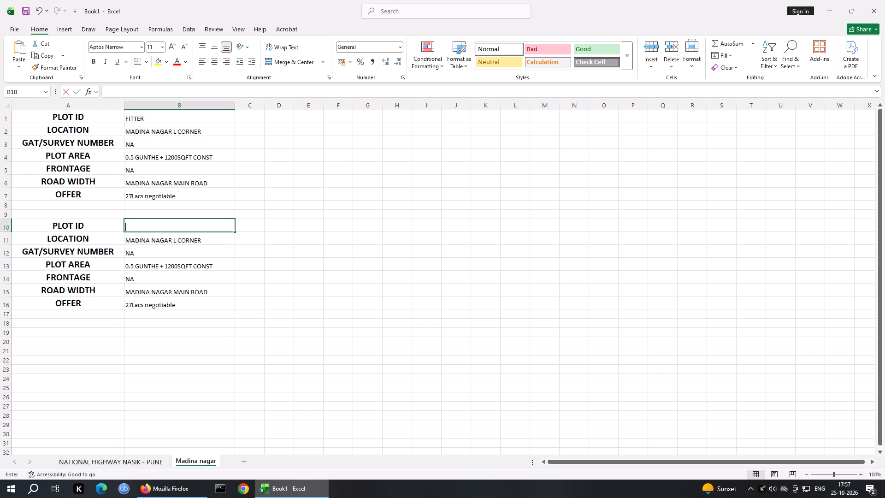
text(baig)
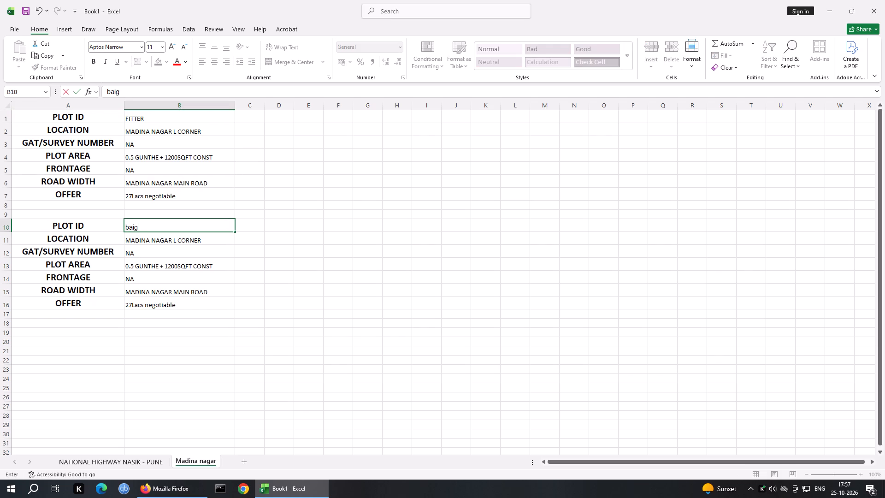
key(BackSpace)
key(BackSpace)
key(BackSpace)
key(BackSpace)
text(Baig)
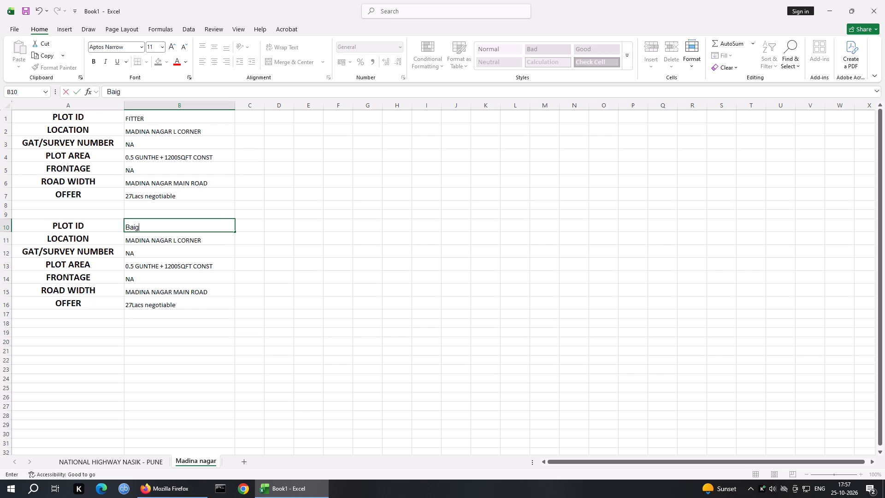
Change the LOCATION in B11 to zam zam colony , sarkar lawns.
click(142, 239)
double_click(212, 242)
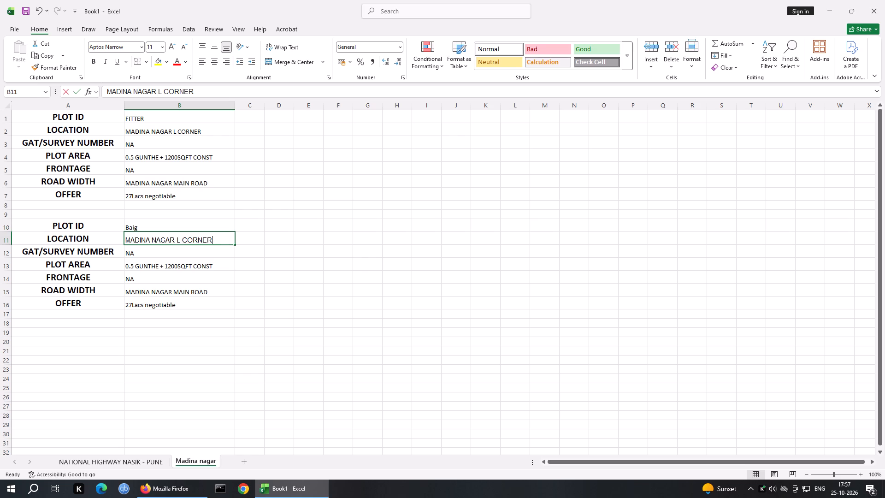
key(BackSpace)
key(BackSpace)
key(BackSpace)
key(BackSpace)
key(BackSpace)
key(BackSpace)
key(BackSpace)
key(BackSpace)
key(BackSpace)
key(BackSpace)
key(BackSpace)
key(BackSpace)
key(BackSpace)
key(BackSpace)
key(BackSpace)
key(BackSpace)
key(BackSpace)
key(BackSpace)
key(BackSpace)
key(BackSpace)
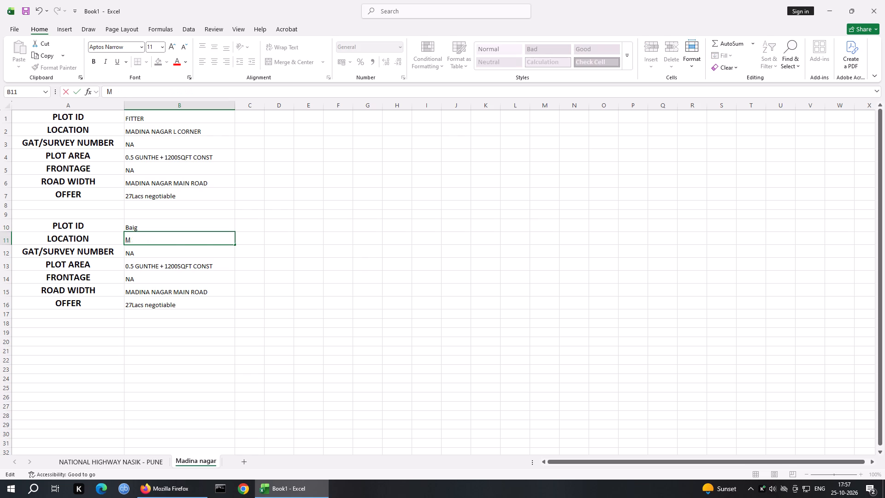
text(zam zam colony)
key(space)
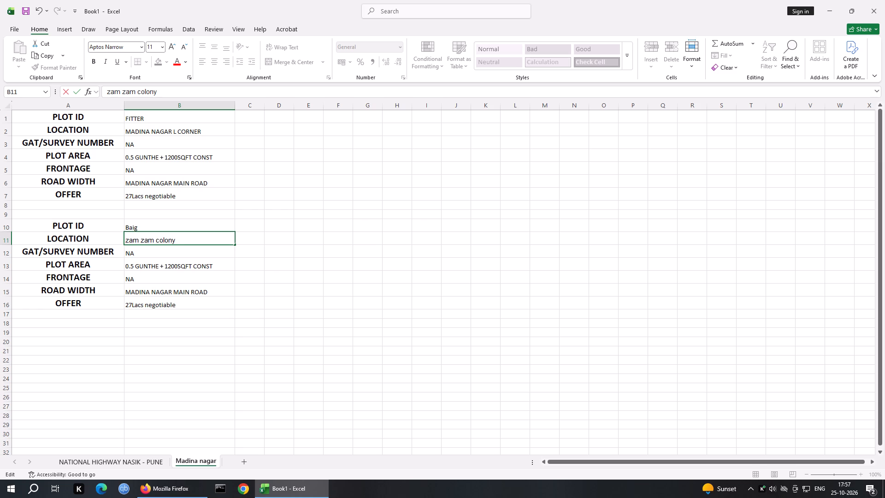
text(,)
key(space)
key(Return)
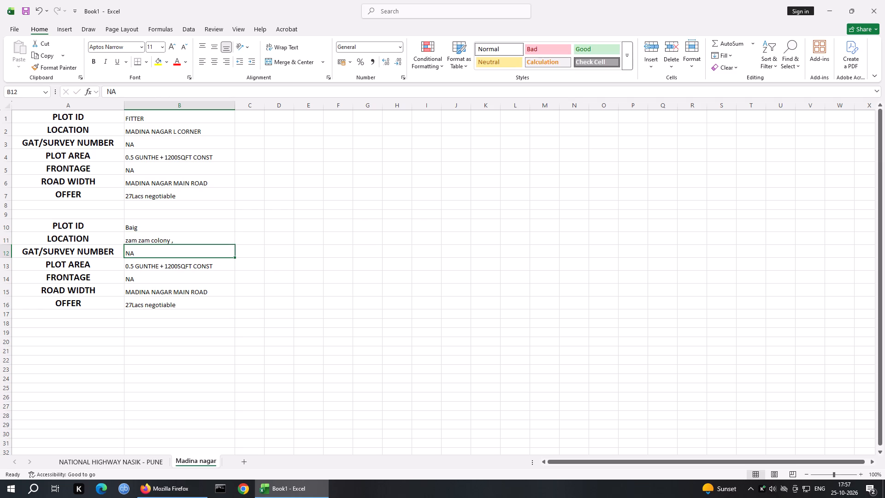
double_click(188, 237)
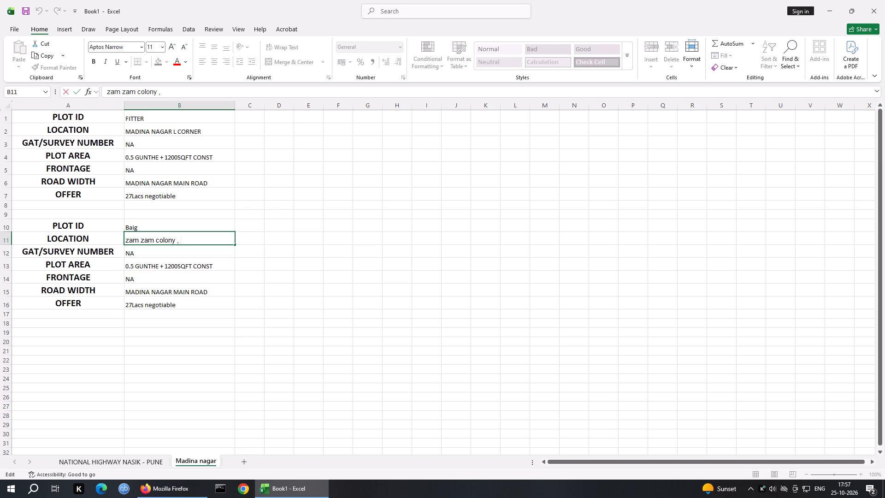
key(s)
key(BackSpace)
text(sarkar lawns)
Change the PLOT AREA in B13 to 5 gunthe.
double_click(152, 269)
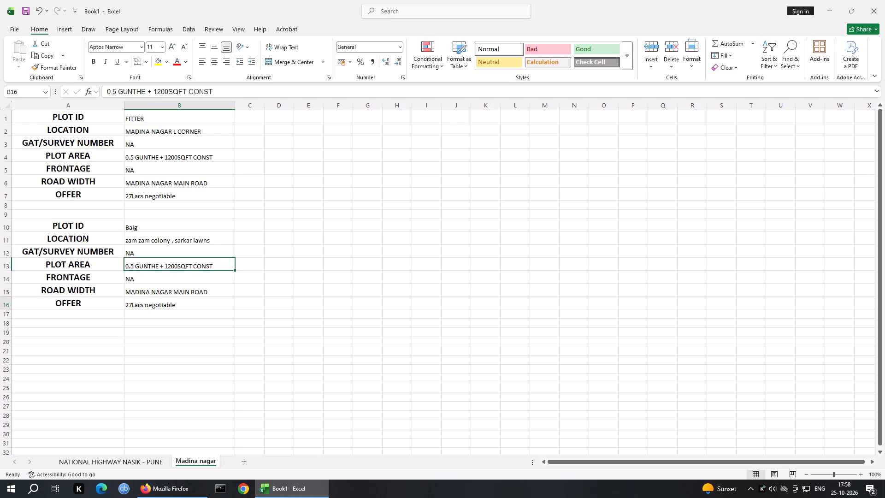
double_click(157, 263)
drag(230, 267, 226, 267)
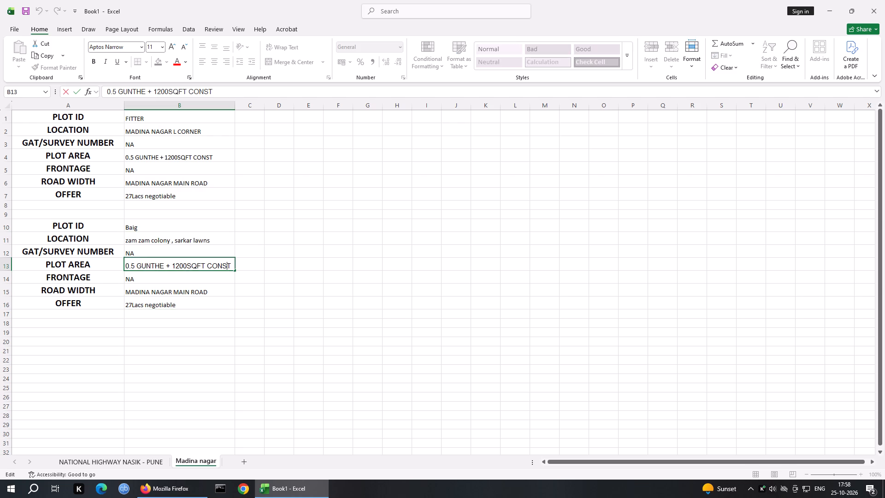
drag(226, 267, 69, 273)
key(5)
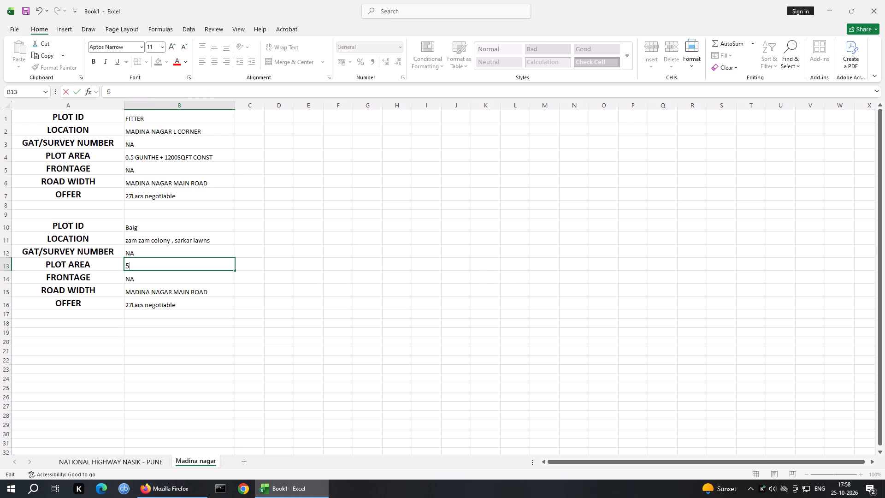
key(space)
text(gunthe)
Change the FRONTAGE in B14 to 80feet.
double_click(147, 283)
double_click(148, 279)
drag(147, 279, 107, 279)
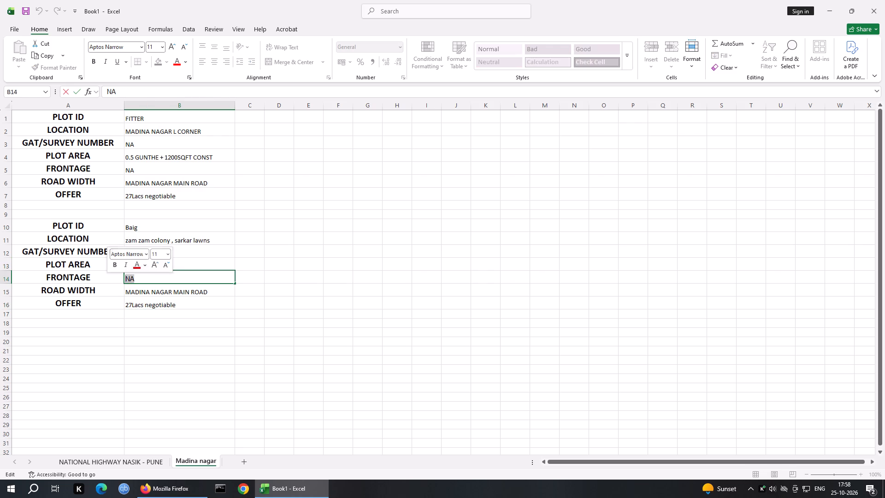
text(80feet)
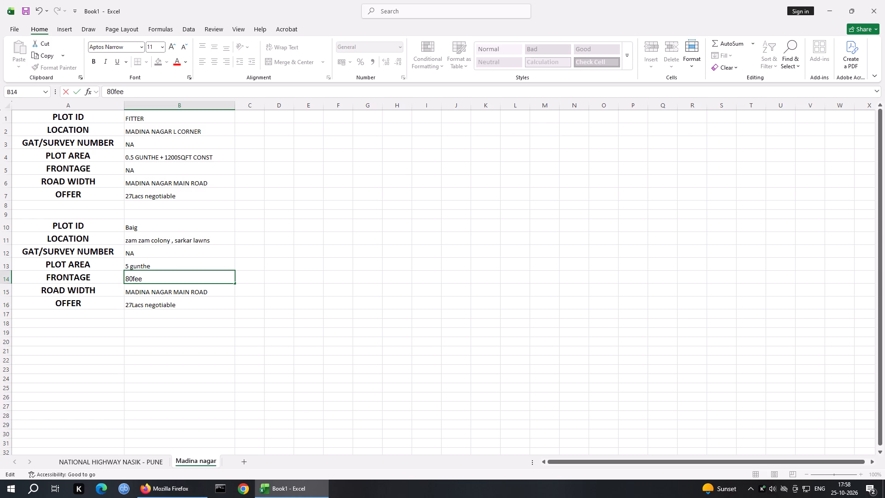
Change the ROAD WIDTH in B15 to 20 FEET ROAD, MAIN ROAD.
click(153, 292)
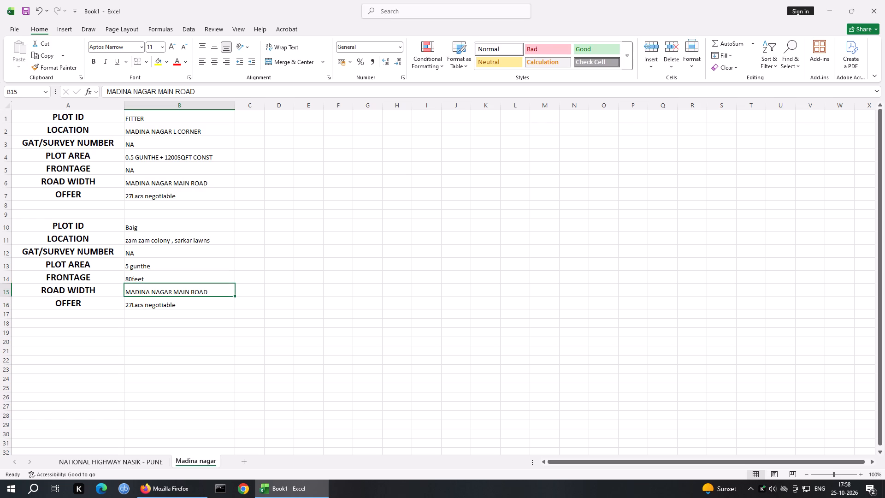
double_click(210, 292)
click(218, 292)
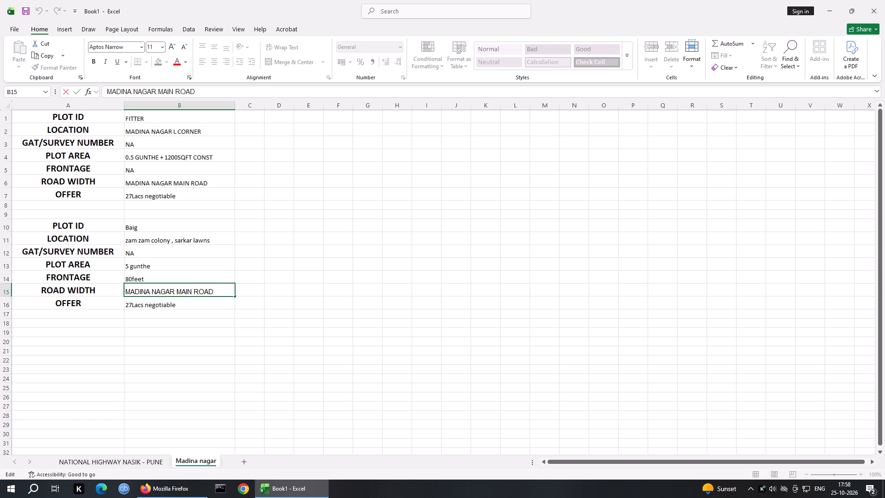
click(176, 290)
drag(175, 290, 102, 300)
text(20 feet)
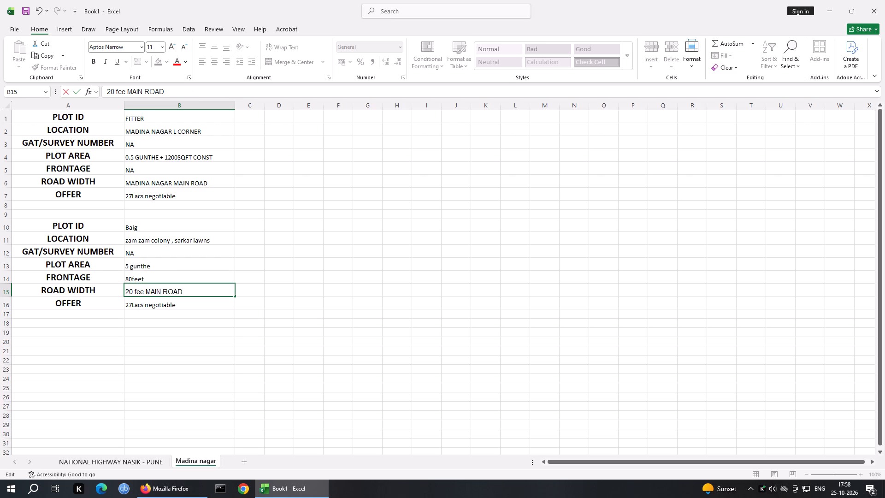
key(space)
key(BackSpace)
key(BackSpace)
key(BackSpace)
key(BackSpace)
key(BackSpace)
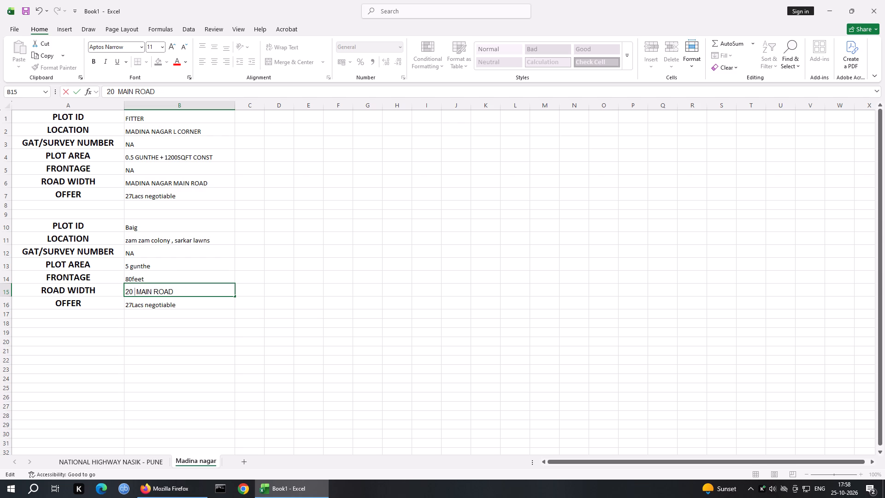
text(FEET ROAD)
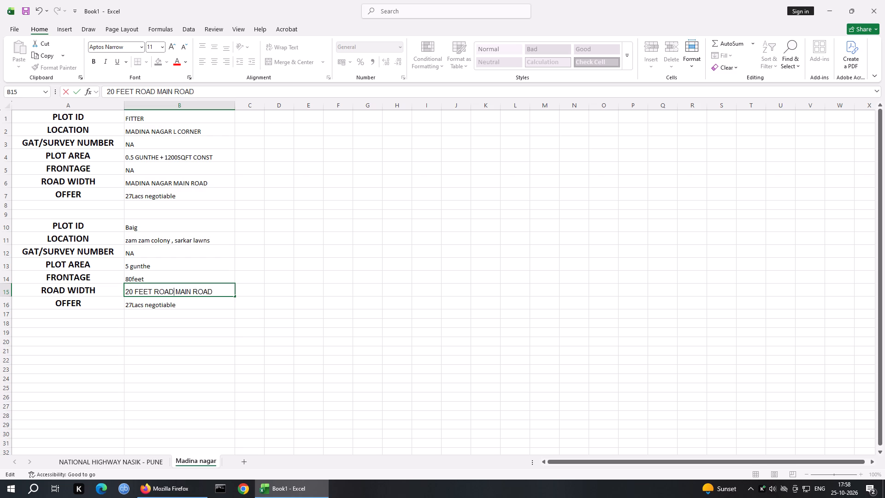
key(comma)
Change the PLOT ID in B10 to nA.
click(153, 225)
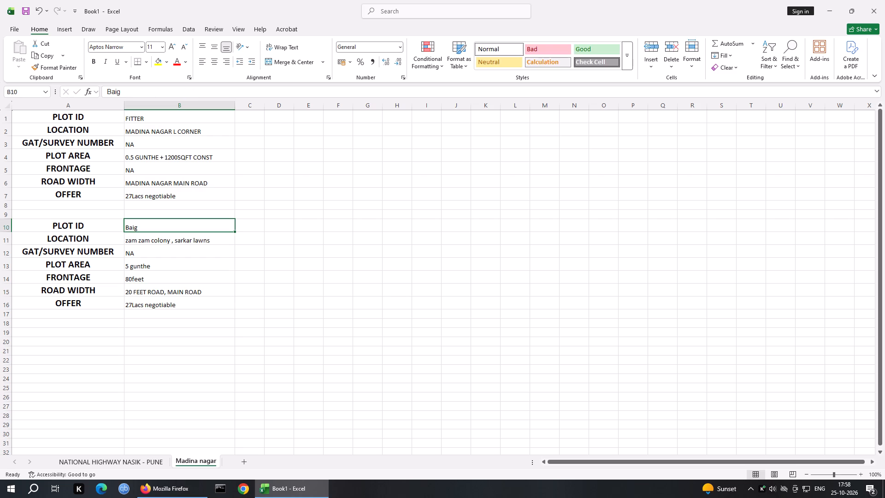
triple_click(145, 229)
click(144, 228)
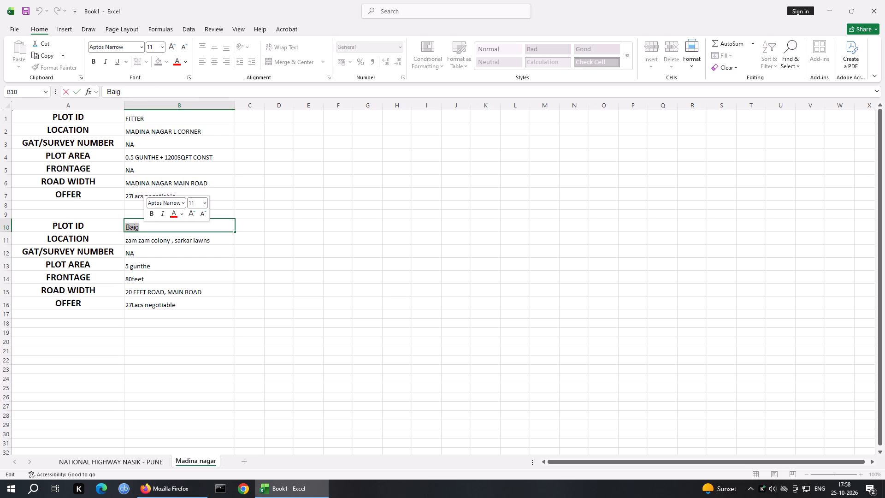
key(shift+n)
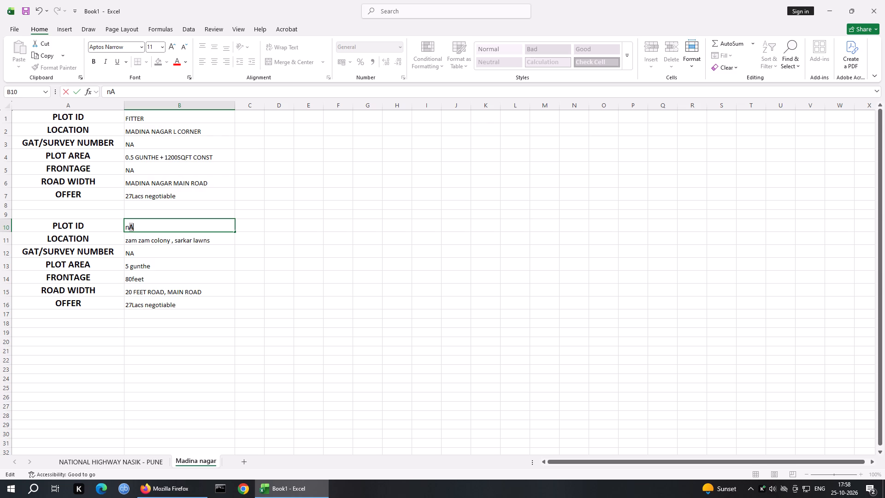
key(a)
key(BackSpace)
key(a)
Change the first block's PLOT ID in B1 to NA.
double_click(156, 114)
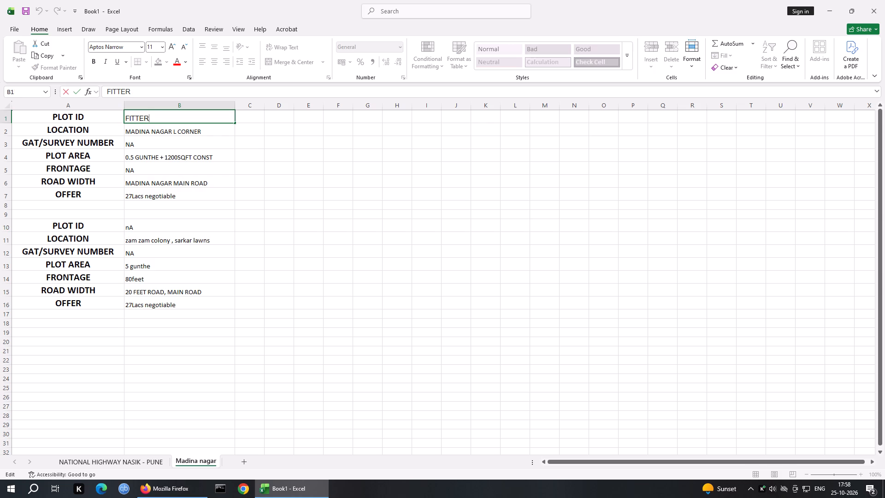
drag(156, 117, 100, 121)
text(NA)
Correct the second block's PLOT ID in B10 to NA in capitals.
double_click(146, 226)
key(BackSpace)
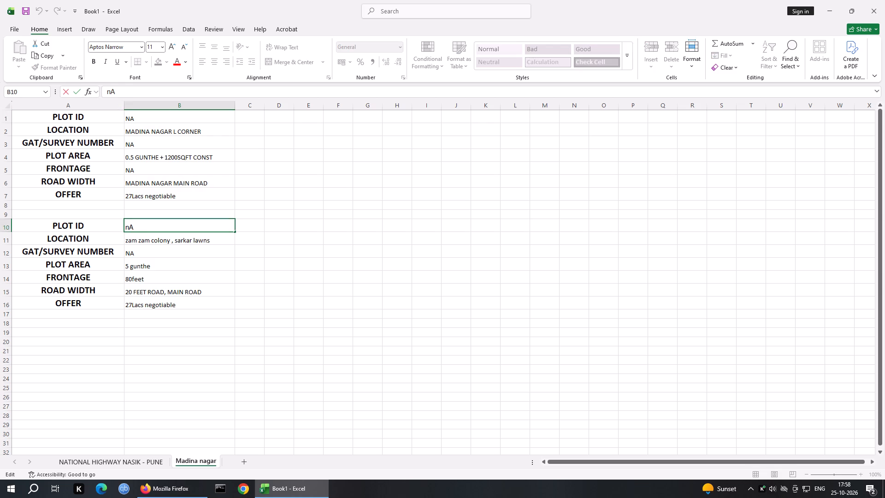
key(BackSpace)
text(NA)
On the NATIONAL HIGHWAY NASIK - PUNE sheet, change the second block's PLOT ID in B11 to NA.
click(99, 106)
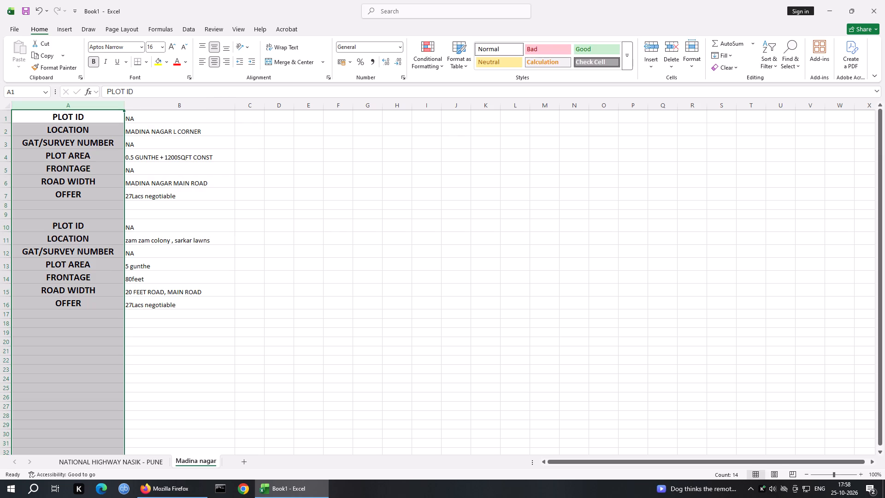
click(116, 459)
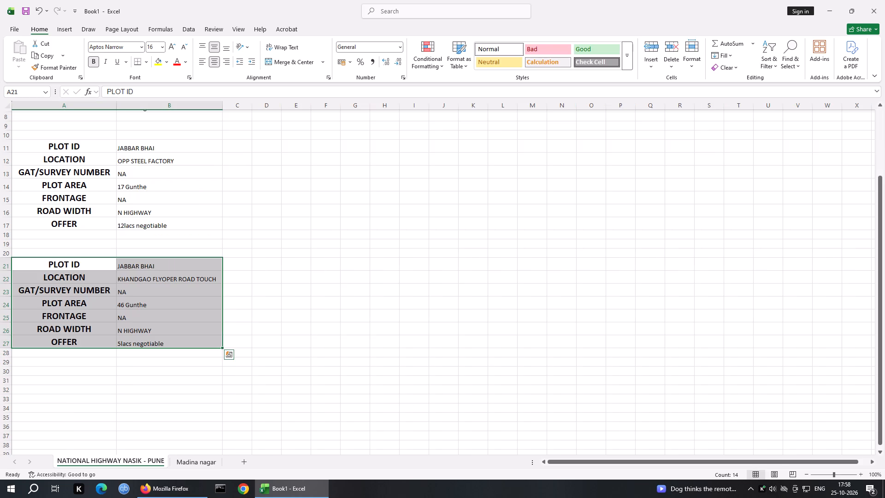
double_click(136, 148)
scroll(180, 252, up, 8)
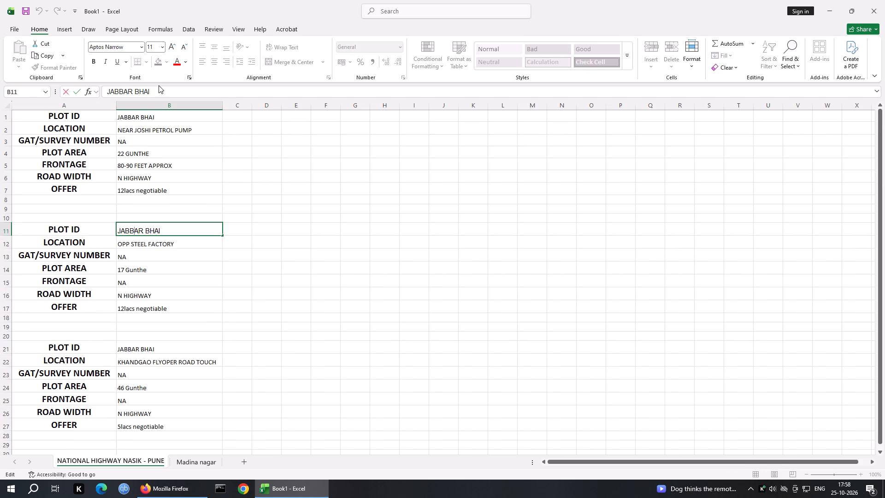
drag(153, 94, 63, 95)
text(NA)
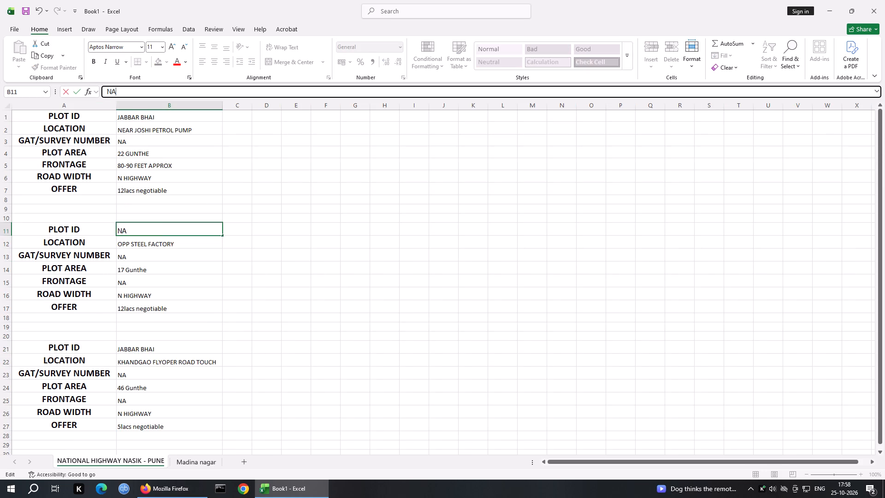
click(146, 109)
Change the first block's PLOT ID in B1 to NA.
double_click(146, 117)
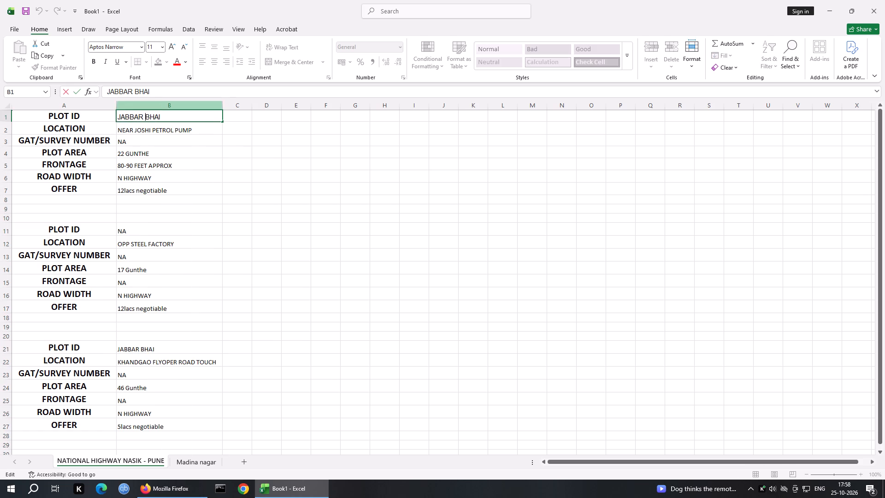
drag(167, 98, 162, 95)
drag(161, 91, 35, 93)
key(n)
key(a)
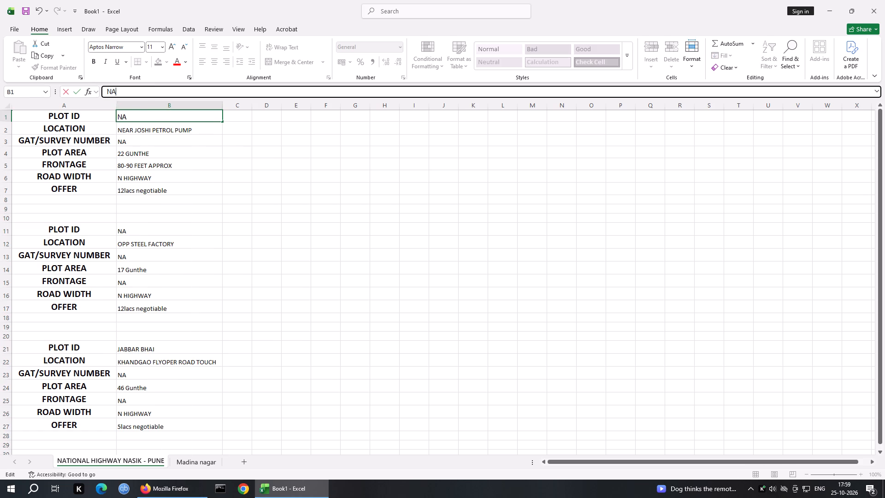
Change the third block's PLOT ID in B21 to NA.
double_click(159, 345)
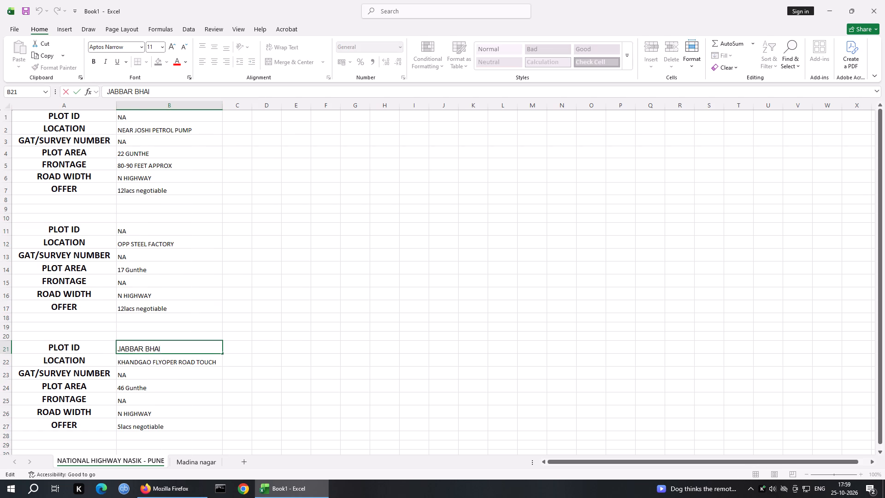
drag(158, 89, 0, 89)
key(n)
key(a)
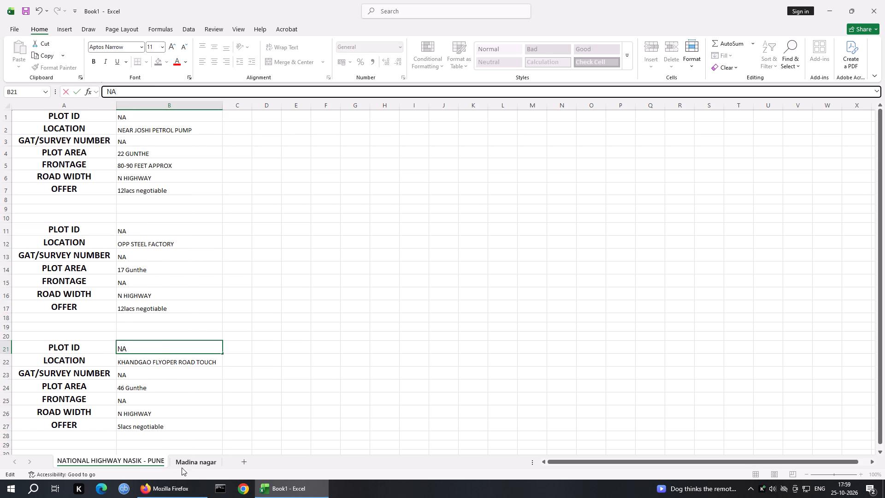
On the Madina nagar sheet, change the second block's OFFER in B16 to 7.5Lac per guntha negotiable.
click(186, 465)
double_click(145, 308)
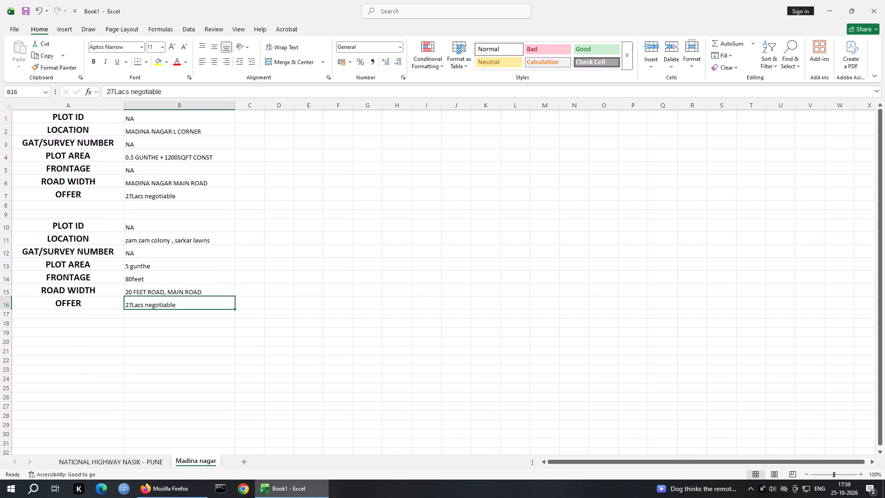
click(112, 89)
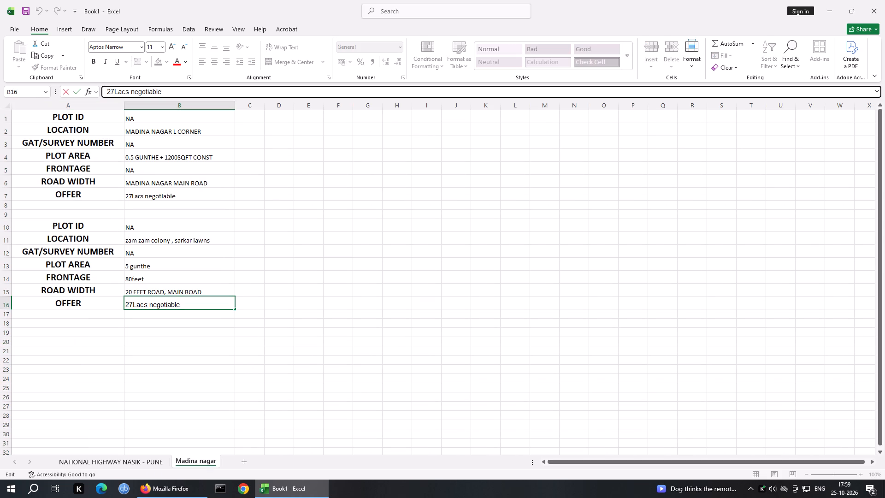
key(BackSpace)
key(Right)
key(Right)
key(Right)
key(Right)
key(Right)
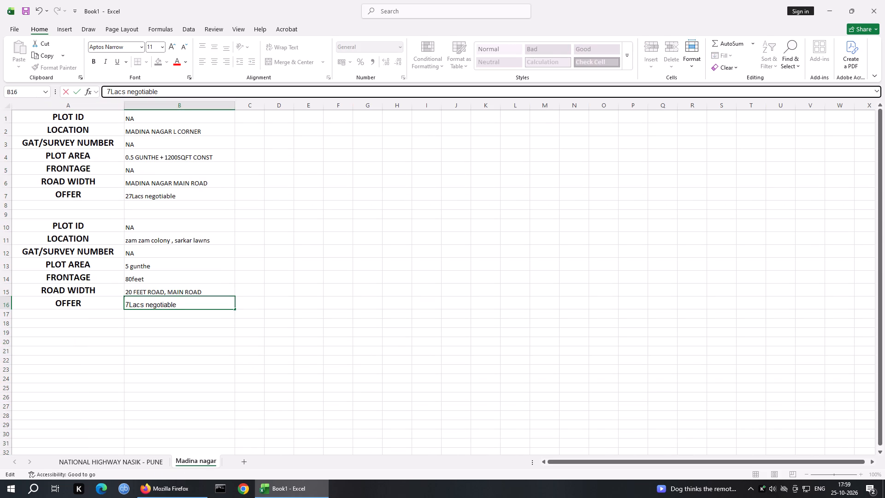
key(BackSpace)
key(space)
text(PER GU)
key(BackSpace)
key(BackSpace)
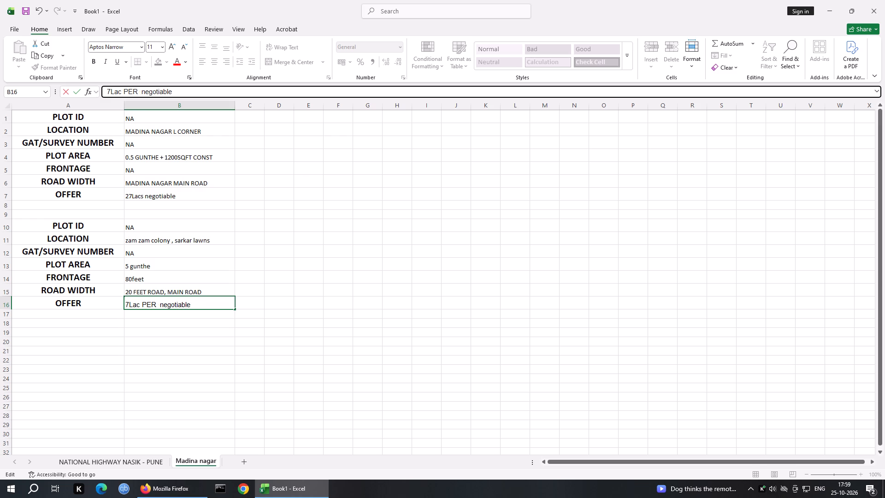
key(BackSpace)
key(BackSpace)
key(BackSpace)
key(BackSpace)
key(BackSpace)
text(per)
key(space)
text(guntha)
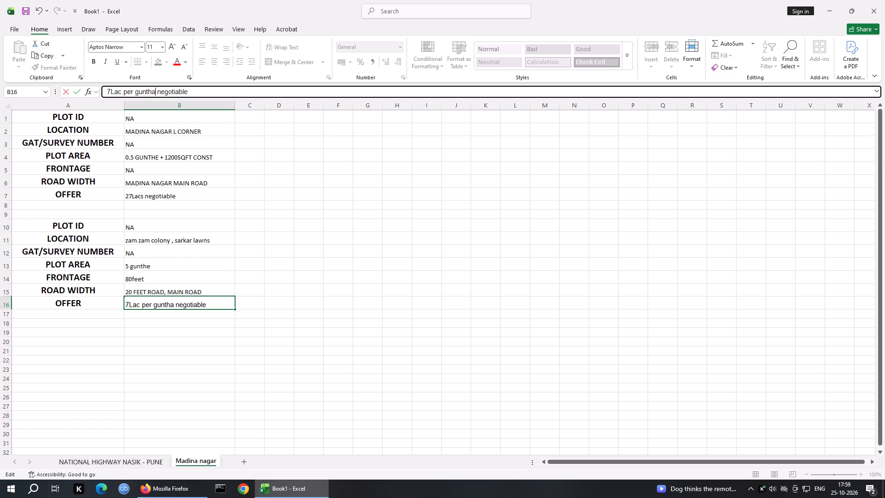
click(111, 93)
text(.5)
click(314, 332)
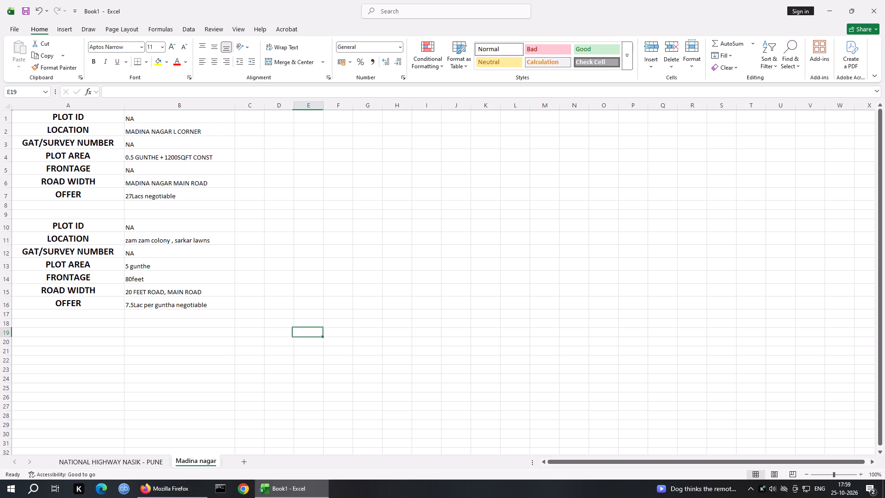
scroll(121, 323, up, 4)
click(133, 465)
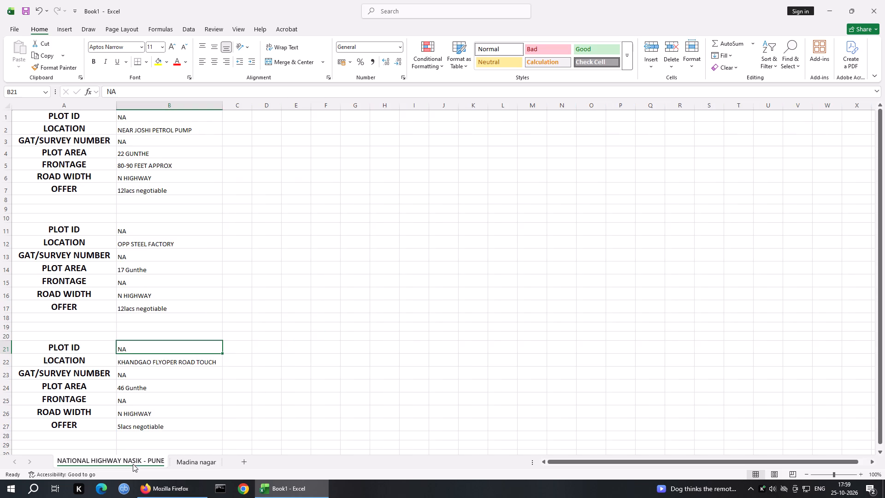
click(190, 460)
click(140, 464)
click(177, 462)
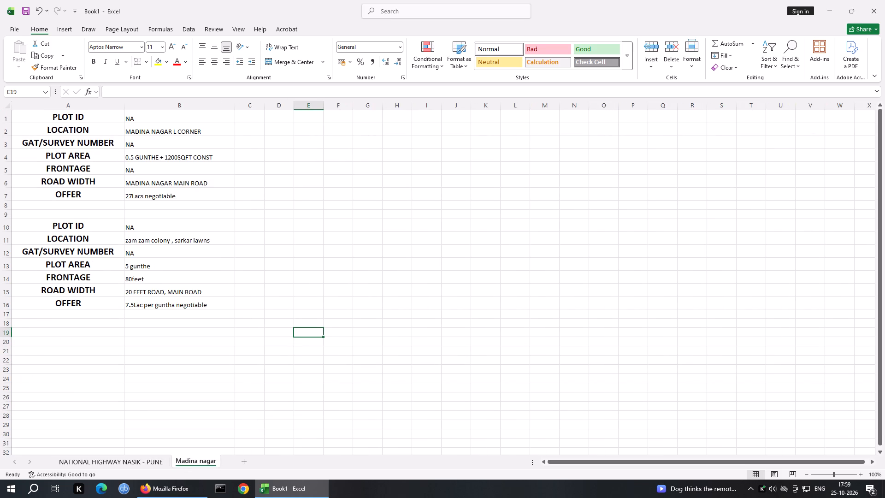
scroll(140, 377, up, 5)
Add a new worksheet after Madina nagar and name it kuran.
click(241, 464)
right_click(240, 460)
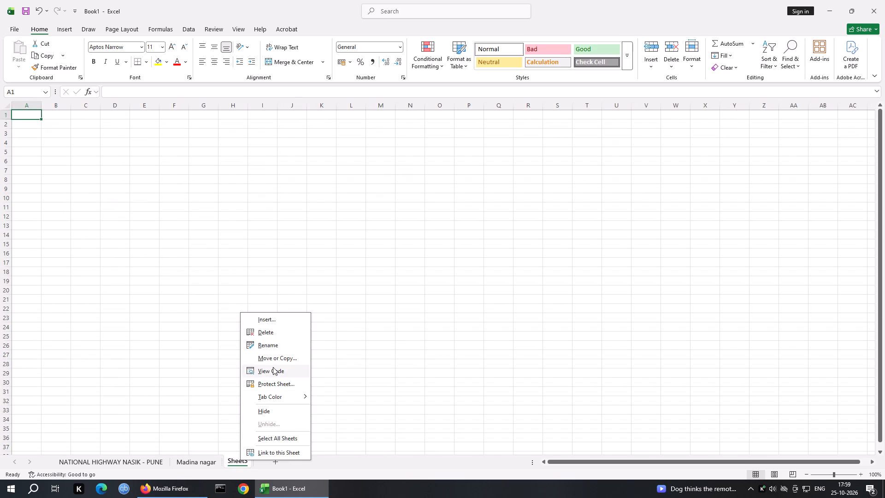
click(272, 344)
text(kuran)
Copy the second plot block, A10:B16, from the Madina nagar sheet to A1 of the kuran sheet.
click(190, 462)
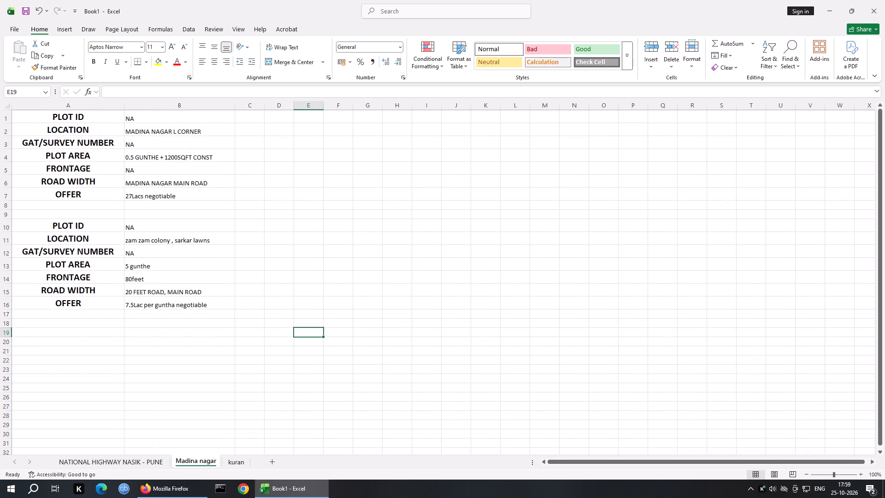
drag(83, 223, 187, 308)
key(ctrl+c)
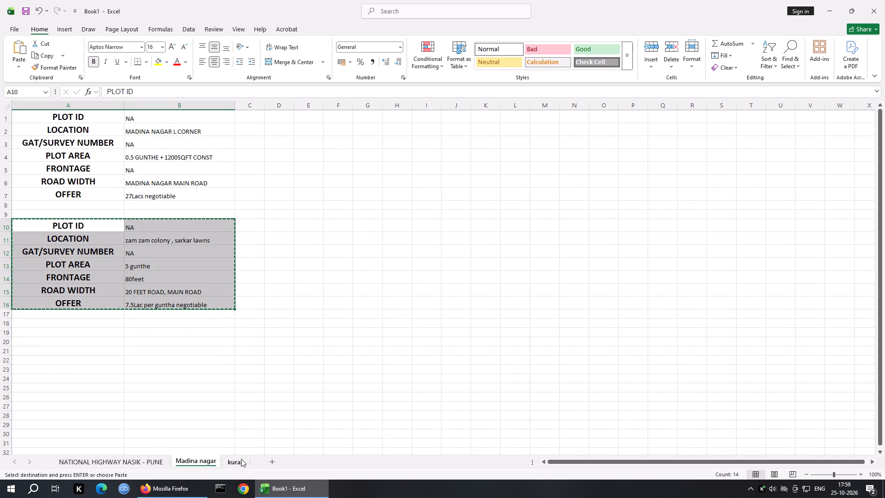
click(241, 459)
key(ctrl+v)
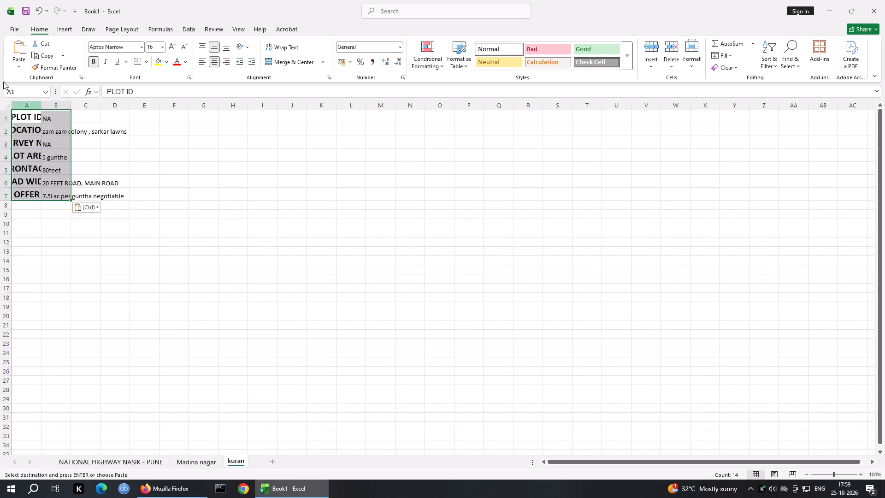
Widen columns A and B on the kuran sheet to fit the plot labels and details.
click(29, 104)
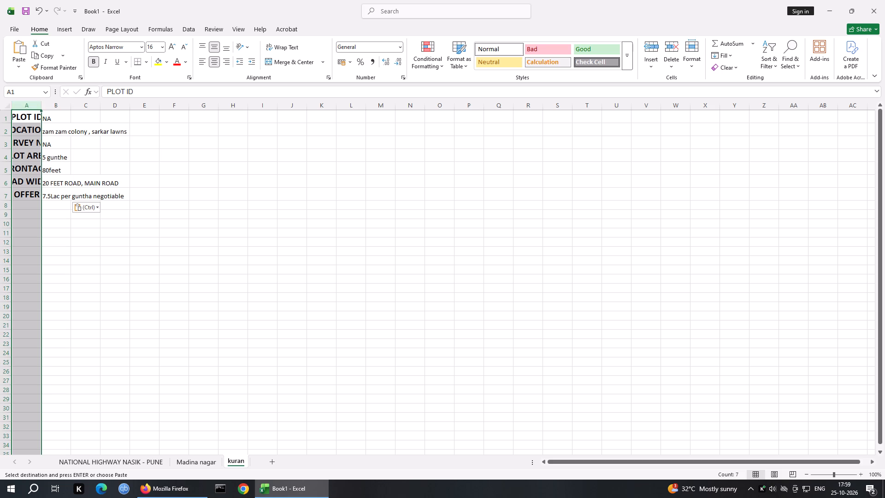
drag(41, 105, 98, 119)
drag(99, 103, 103, 106)
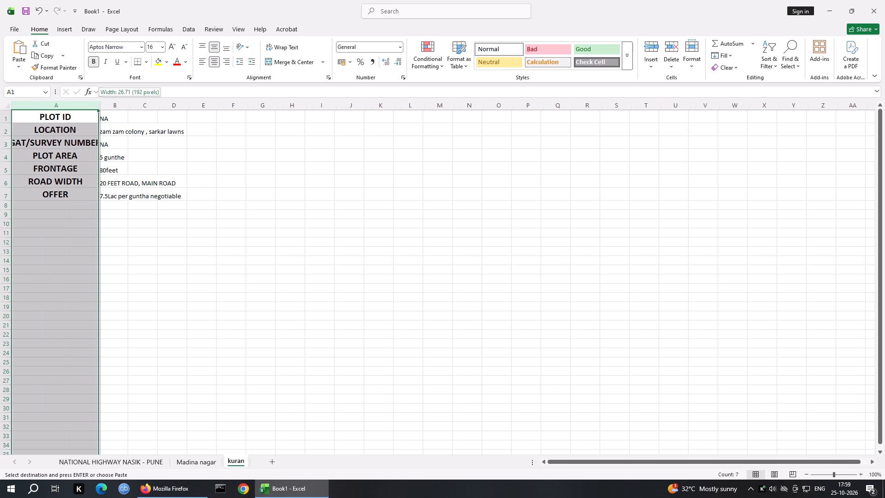
drag(103, 106, 109, 108)
click(128, 102)
drag(138, 106, 147, 109)
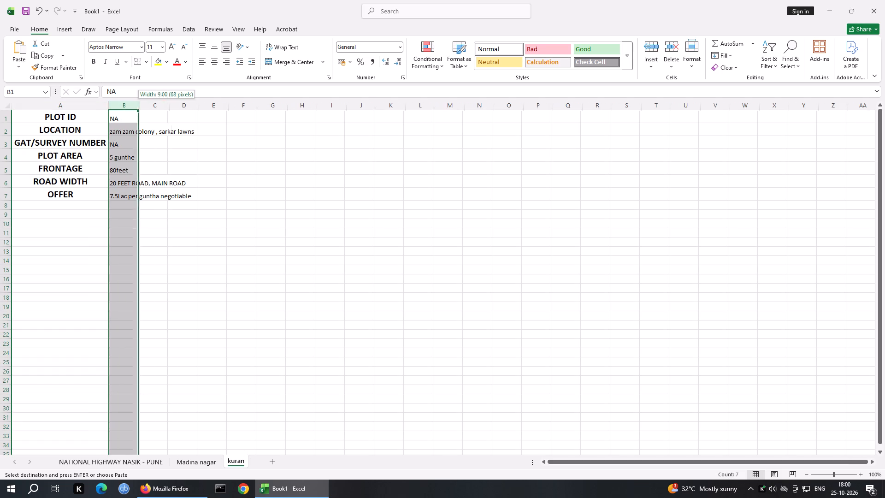
drag(147, 109, 207, 117)
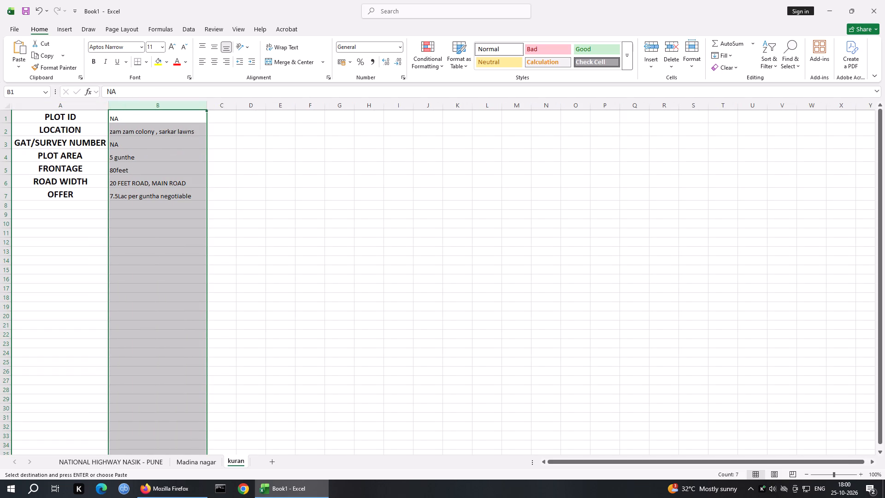
Replace the LOCATION in B2 with kuran gym, beside the gotha, including the gotha owner's name before the word gotha.
click(132, 119)
click(133, 136)
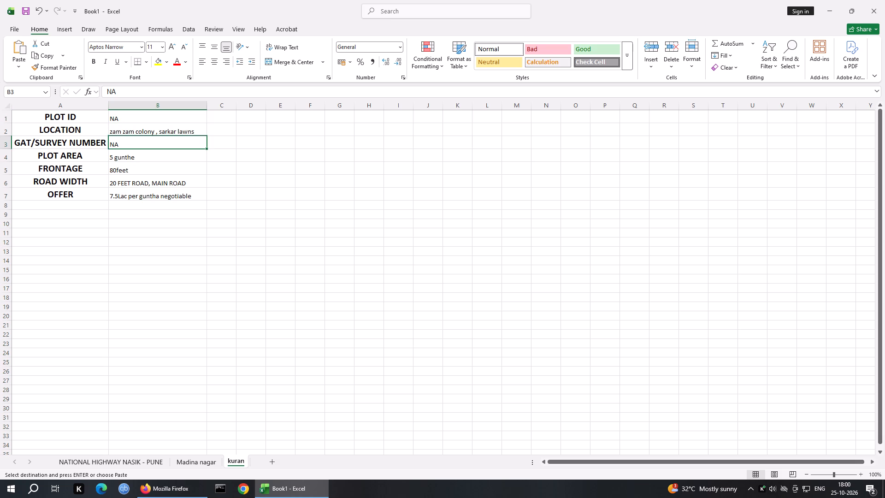
click(146, 133)
double_click(192, 131)
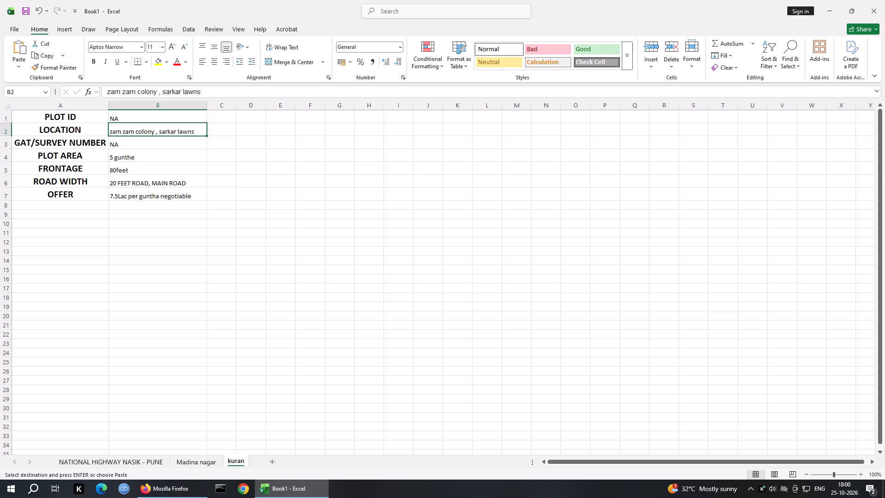
click(201, 130)
drag(202, 130, 64, 129)
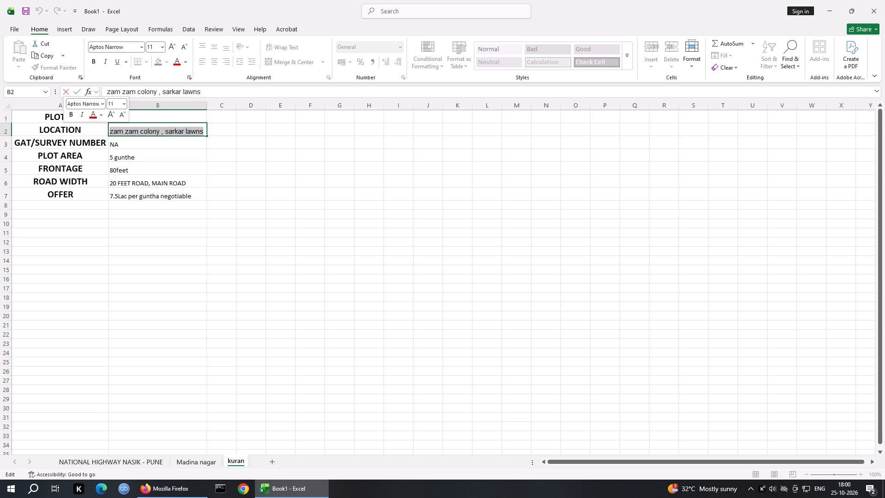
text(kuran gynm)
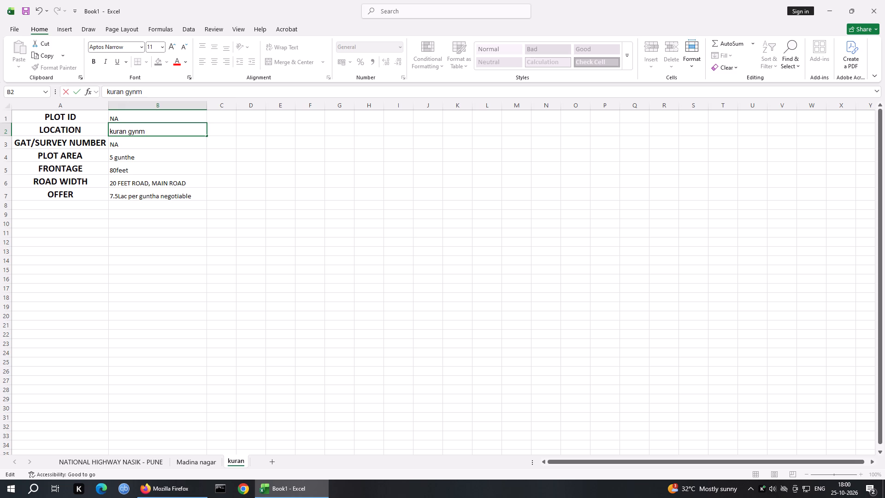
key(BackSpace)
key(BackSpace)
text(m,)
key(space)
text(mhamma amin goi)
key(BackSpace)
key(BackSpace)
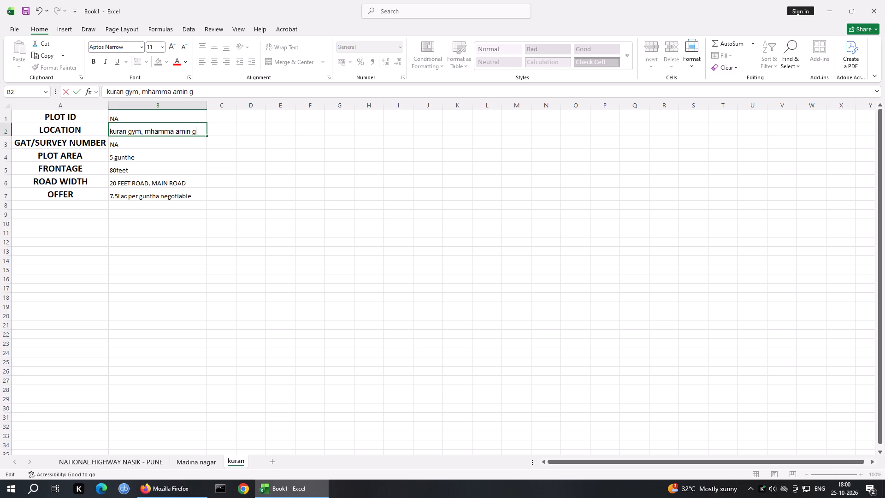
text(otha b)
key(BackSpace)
click(144, 130)
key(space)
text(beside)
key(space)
Widen column B further to fit the full LOCATION text.
click(189, 104)
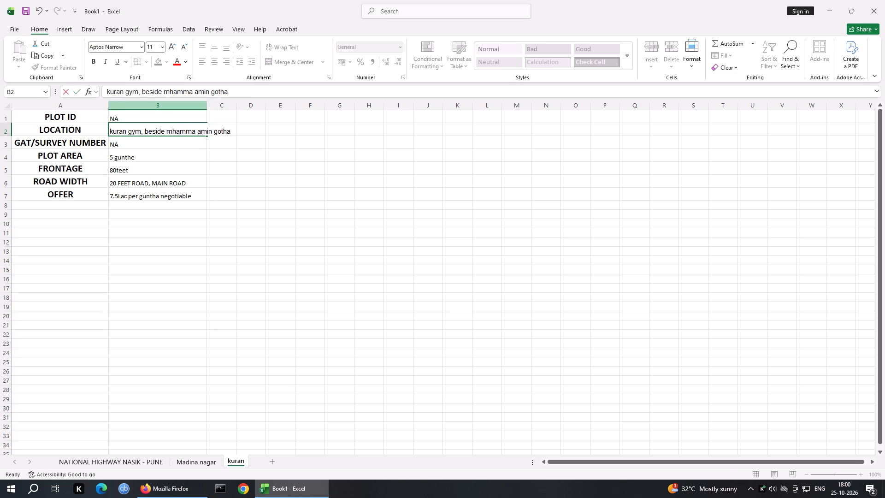
drag(208, 105, 231, 109)
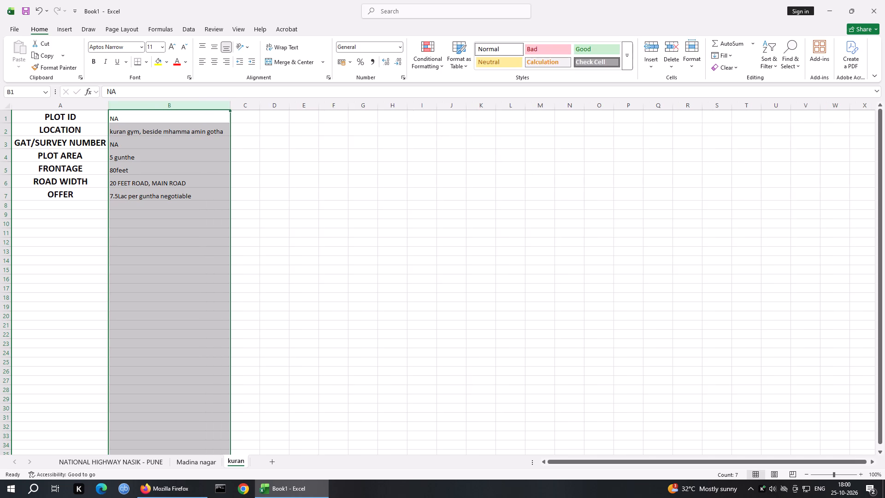
Change the PLOT AREA in B4 on the kuran sheet to 79 gunthe.
click(138, 145)
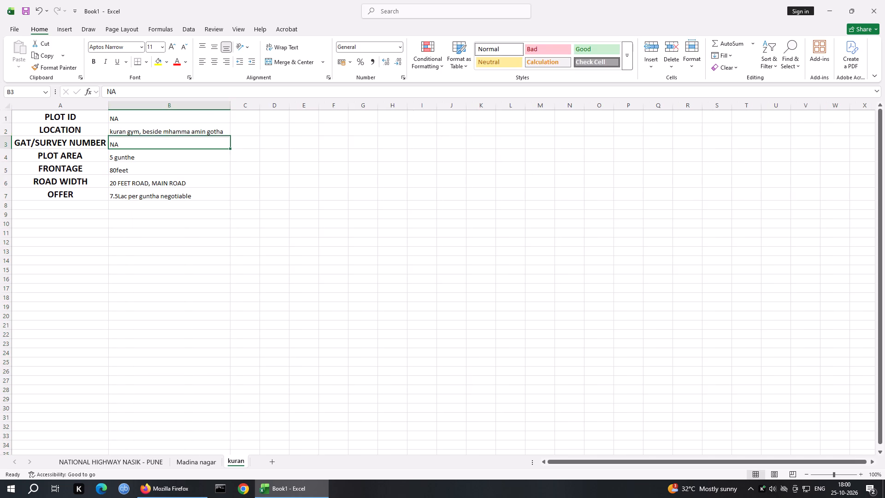
click(138, 160)
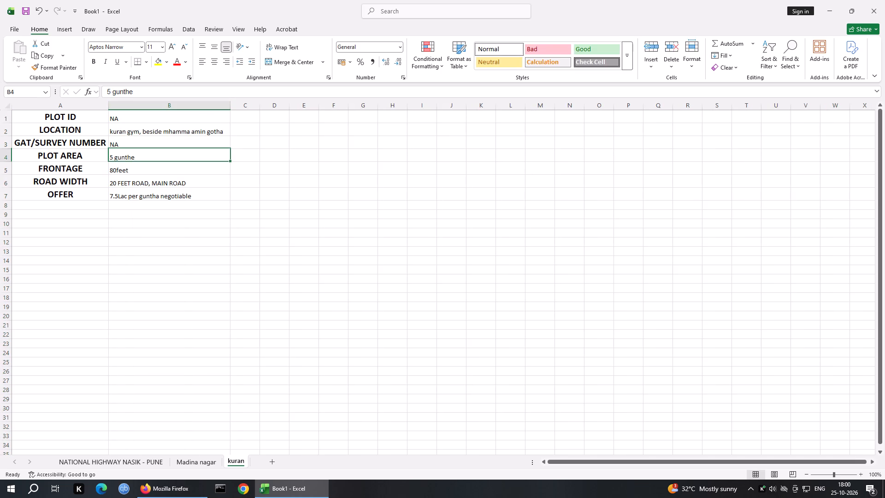
double_click(117, 156)
click(114, 156)
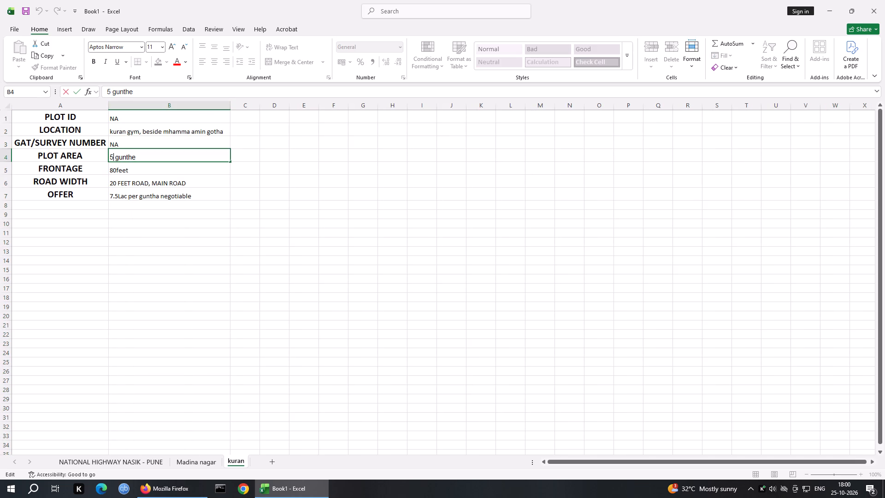
key(BackSpace)
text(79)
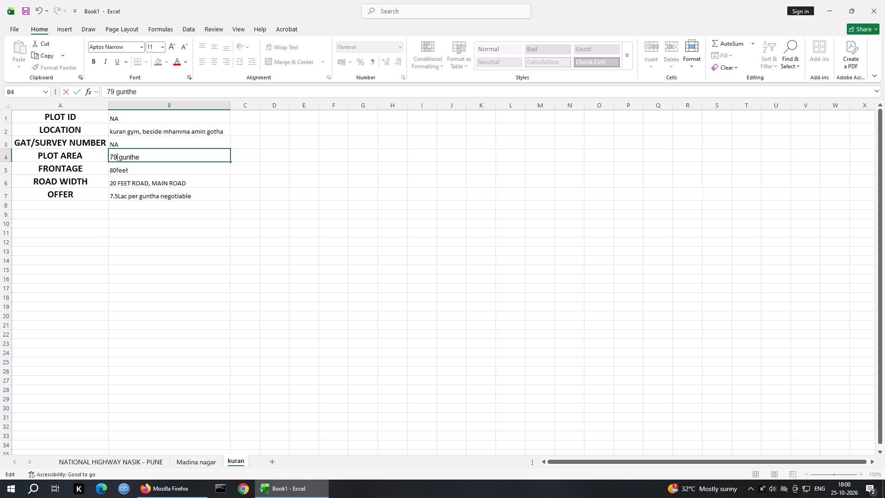
Replace the FRONTAGE in B5 on the kuran sheet with NA.
click(130, 169)
double_click(130, 169)
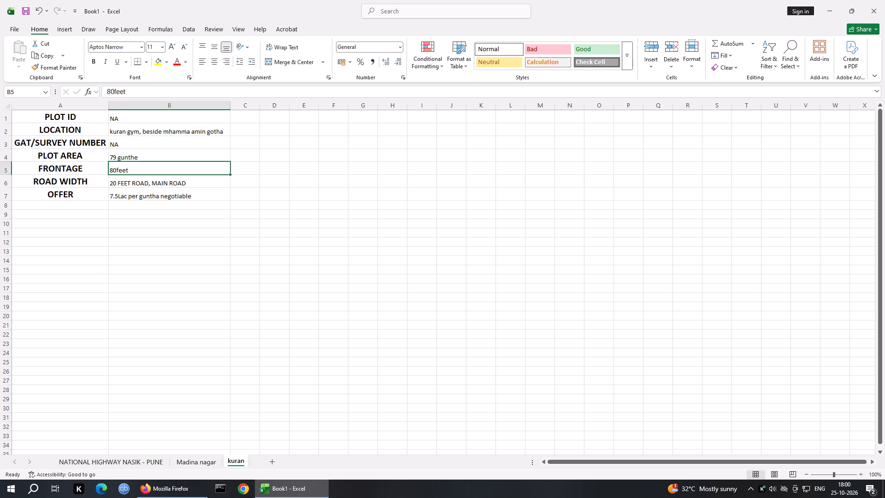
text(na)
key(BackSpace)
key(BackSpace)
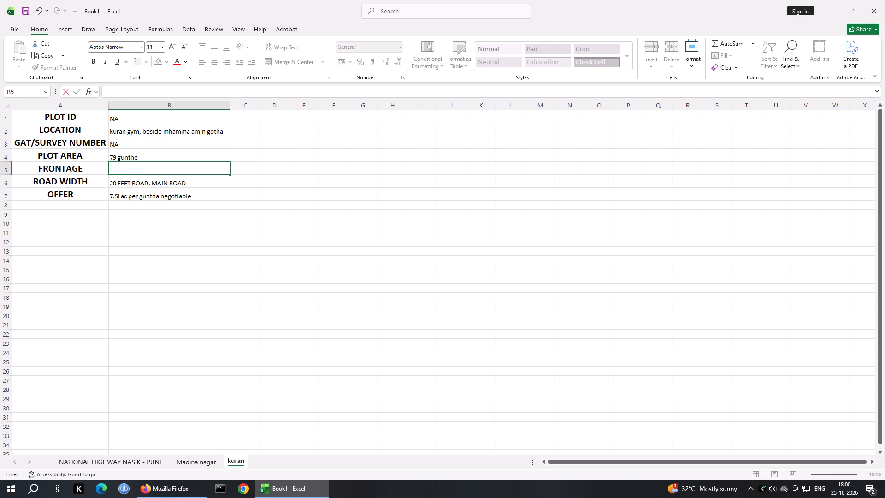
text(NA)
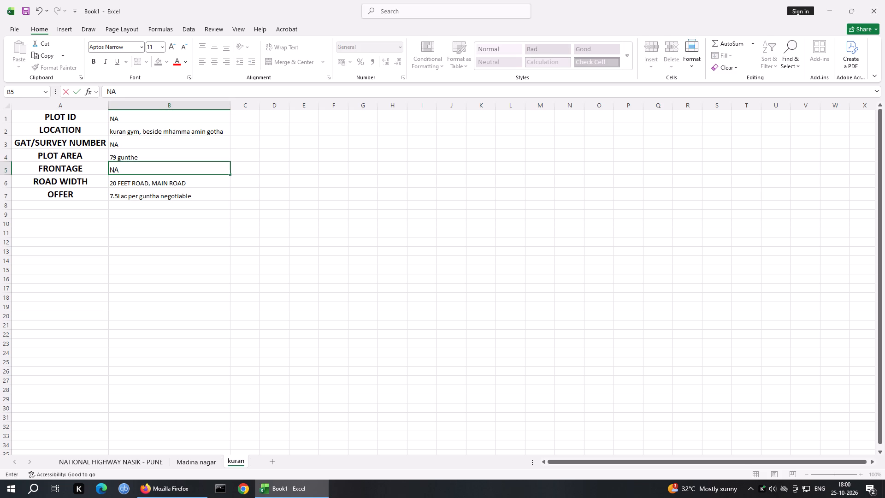
Edit the ROAD WIDTH in B6 on the kuran sheet to read 20 FEET internal road.
double_click(161, 184)
click(205, 184)
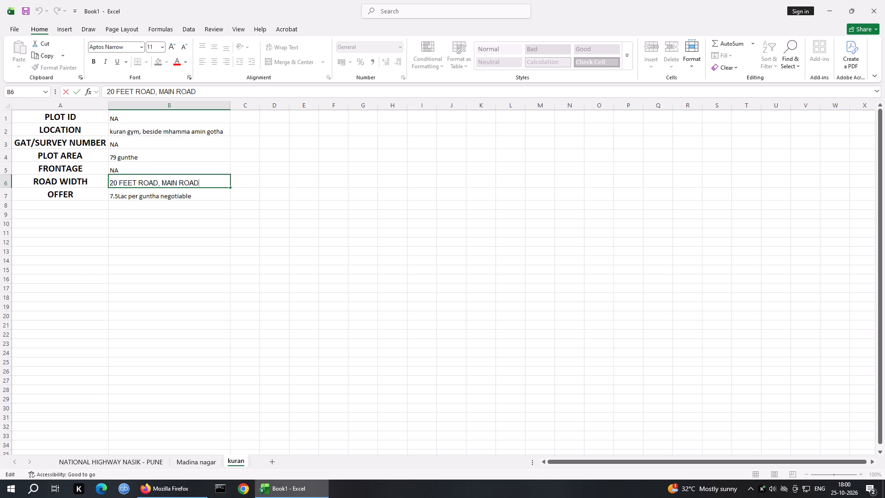
drag(205, 184, 165, 184)
key(BackSpace)
key(BackSpace)
key(BackSpace)
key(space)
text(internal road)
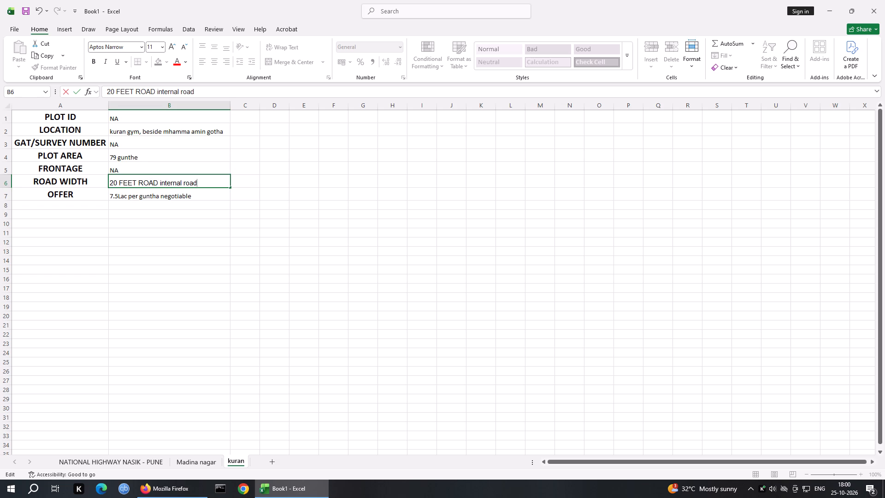
click(157, 177)
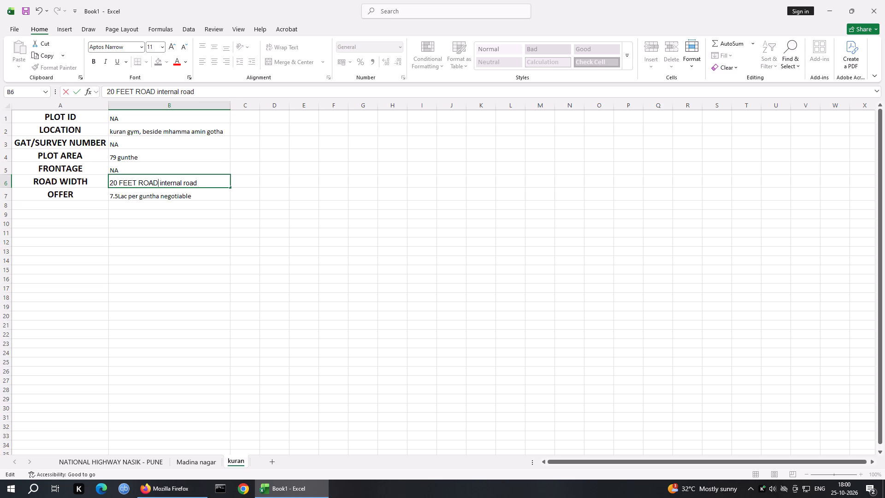
key(BackSpace)
key(BackSpace)
key(BackSpace)
key(BackSpace)
key(BackSpace)
Change the OFFER in B7 on the kuran sheet to 3Lac per guntha negotiable.
click(155, 193)
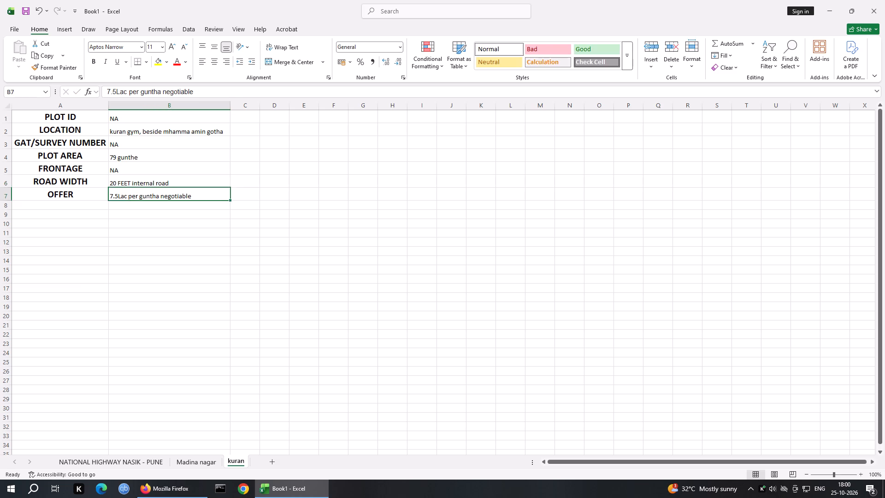
double_click(130, 195)
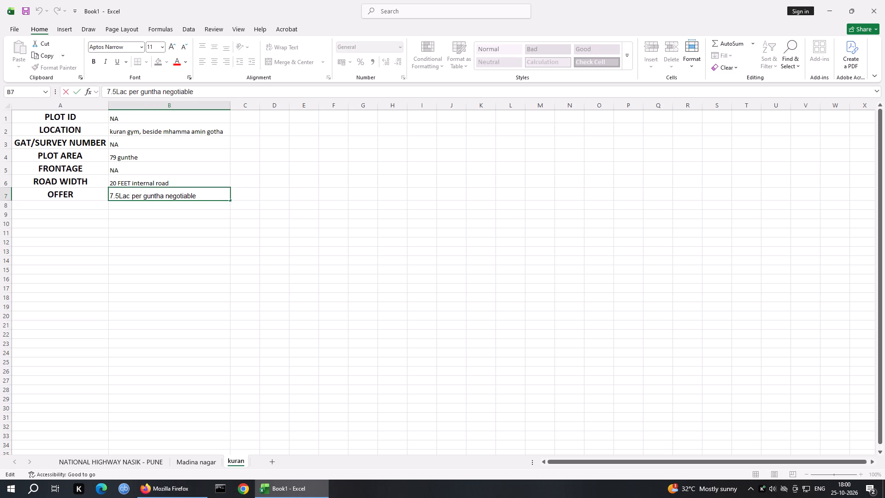
click(118, 196)
key(BackSpace)
key(BackSpace)
key(BackSpace)
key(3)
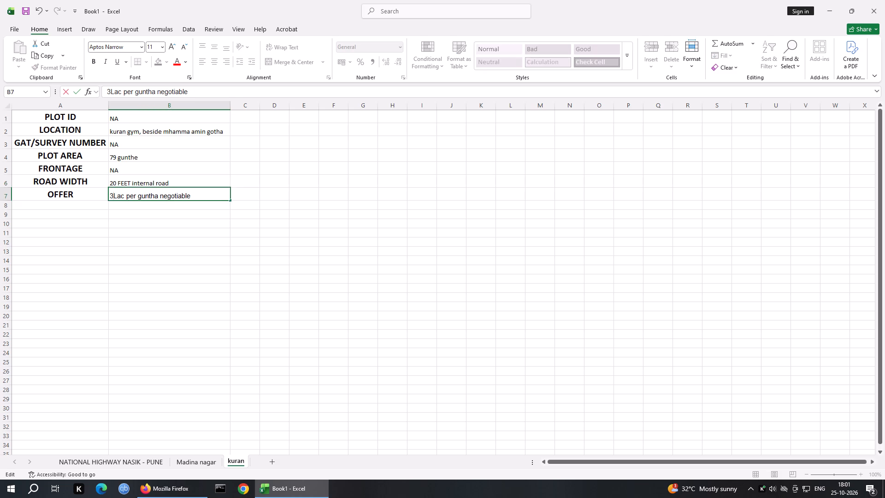
click(137, 205)
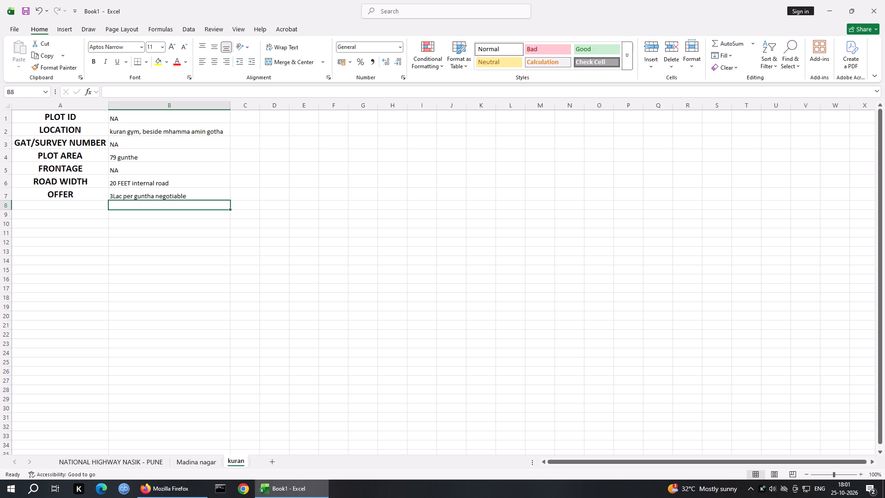
Add a new worksheet after kuran and name it Gavthan.
click(273, 460)
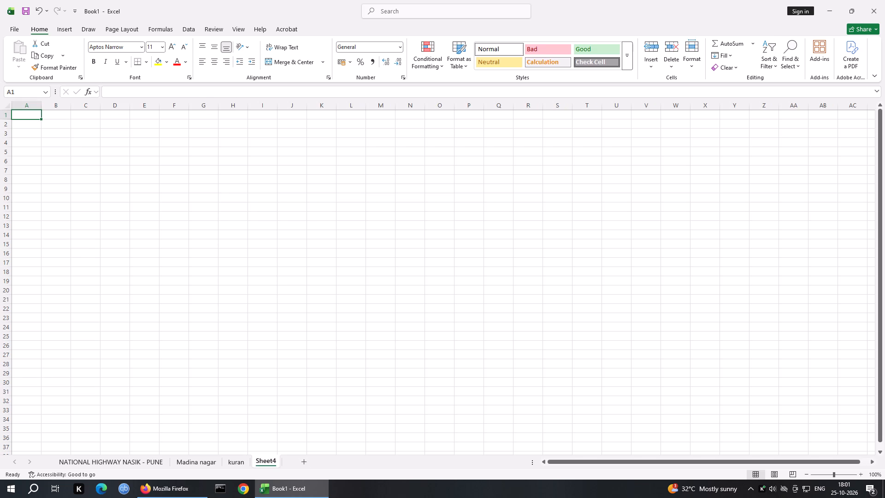
right_click(268, 461)
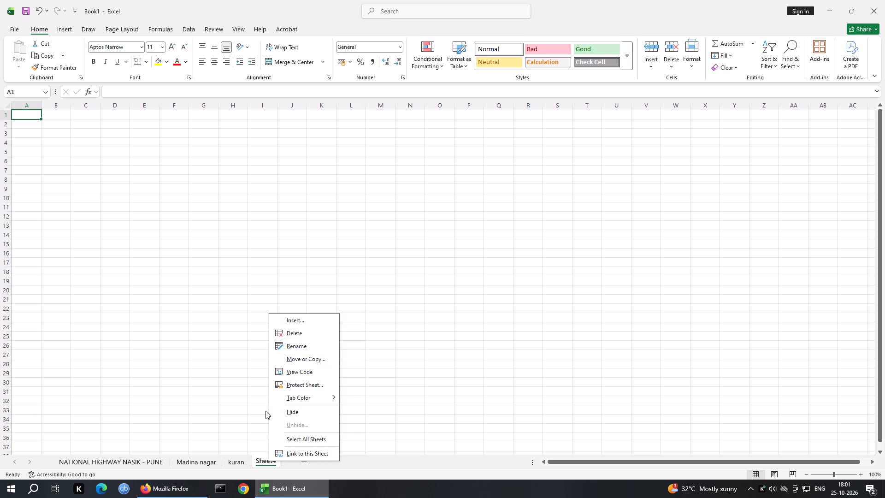
click(316, 345)
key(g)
key(BackSpace)
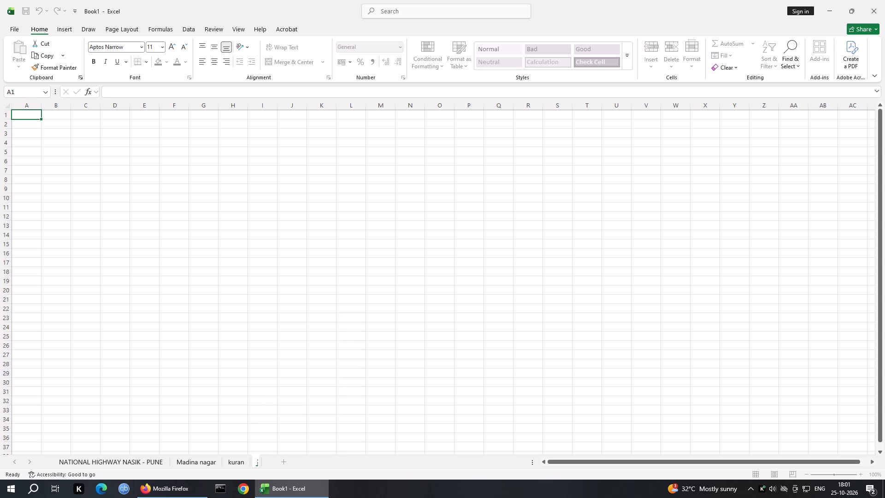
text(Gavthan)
Add another worksheet after Gavthan and name it kolhewadi road.
click(307, 461)
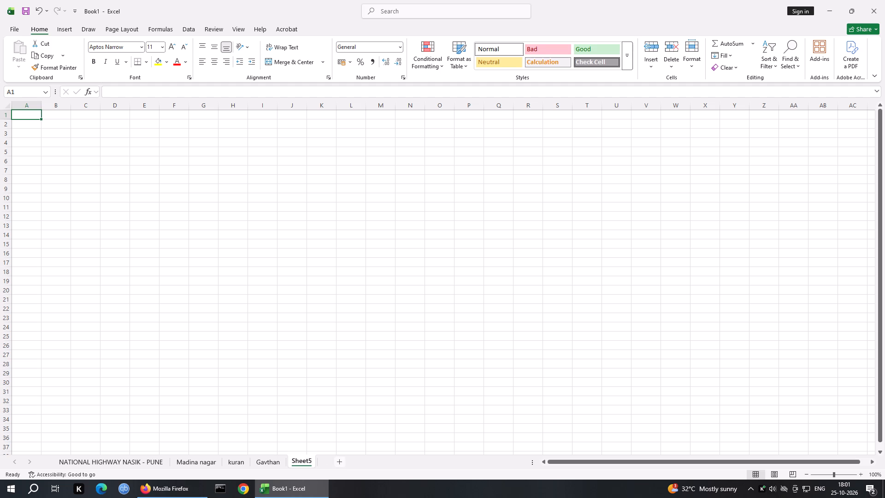
right_click(304, 462)
click(344, 352)
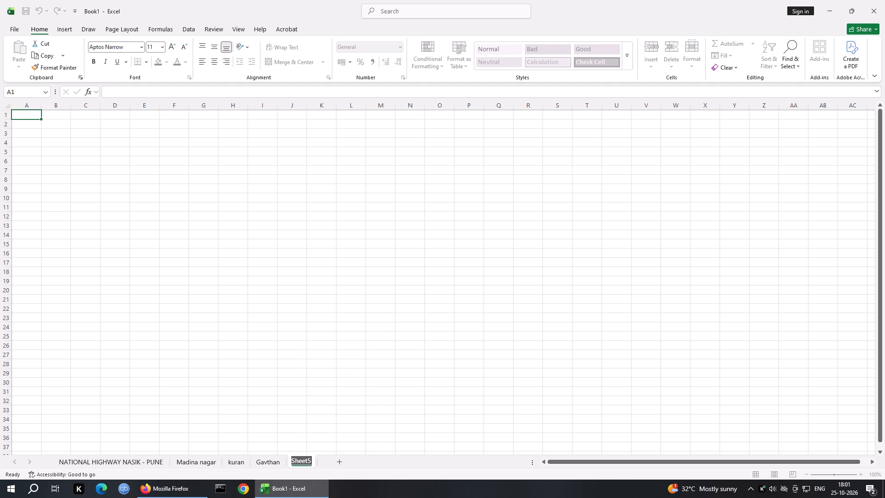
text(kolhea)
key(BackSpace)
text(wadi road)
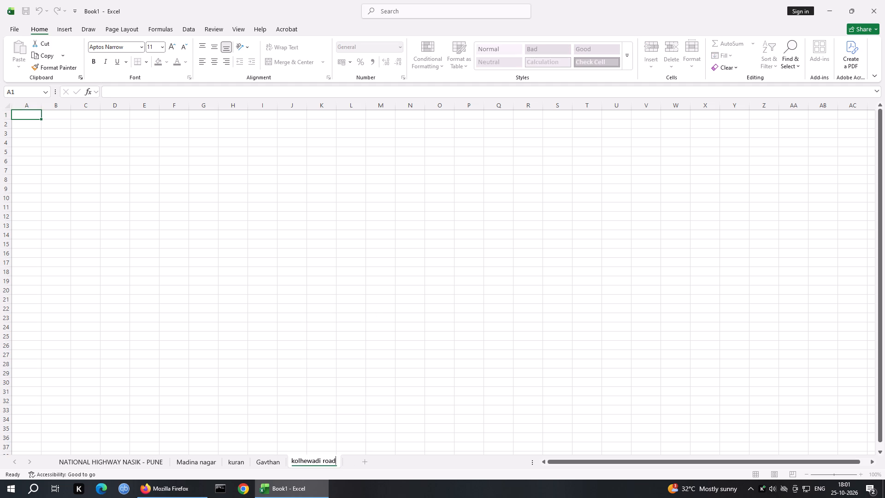
Review the plot blocks on the NATIONAL HIGHWAY NASIK - PUNE and Madina nagar sheets, and look over the Gavthan and kolhewadi road sheets.
click(202, 458)
click(159, 459)
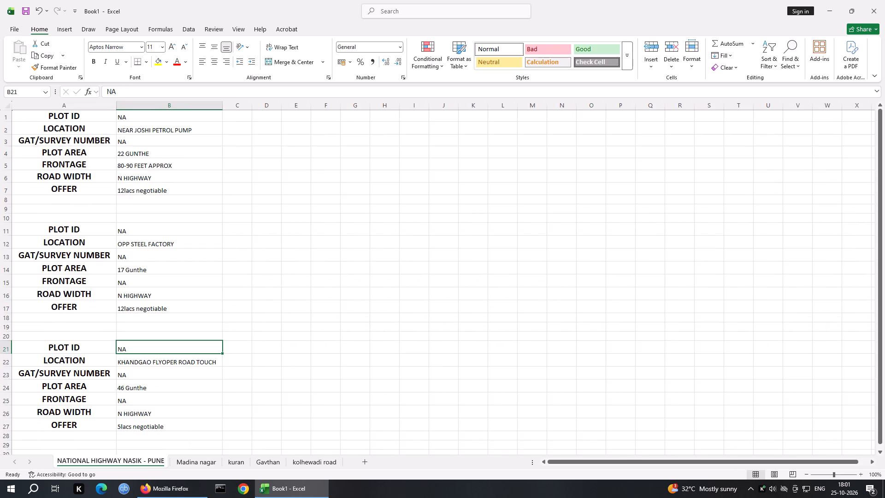
scroll(78, 385, up, 4)
click(103, 362)
scroll(101, 352, up, 1)
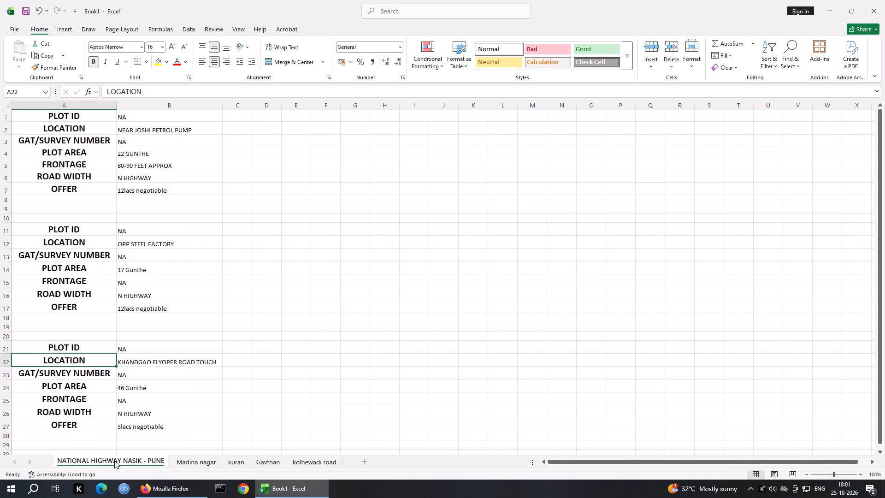
scroll(121, 417, up, 3)
scroll(121, 417, down, 5)
scroll(133, 409, up, 11)
scroll(151, 411, down, 7)
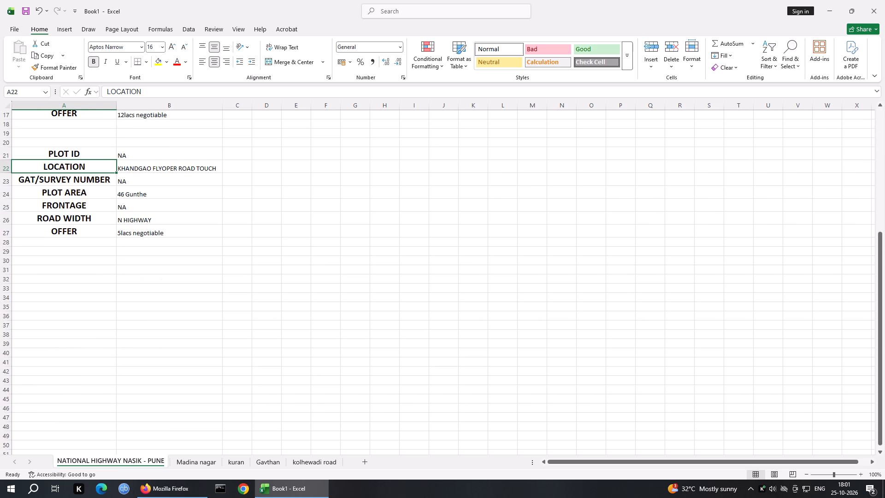
click(233, 463)
click(199, 456)
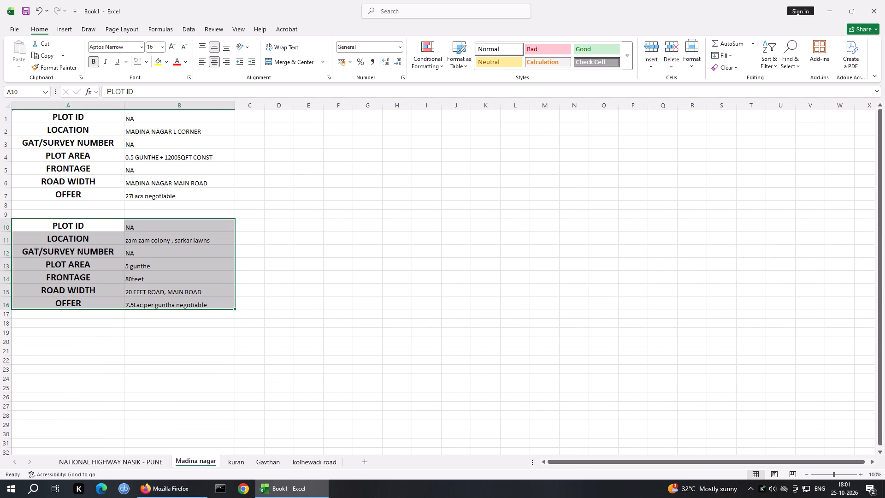
click(94, 325)
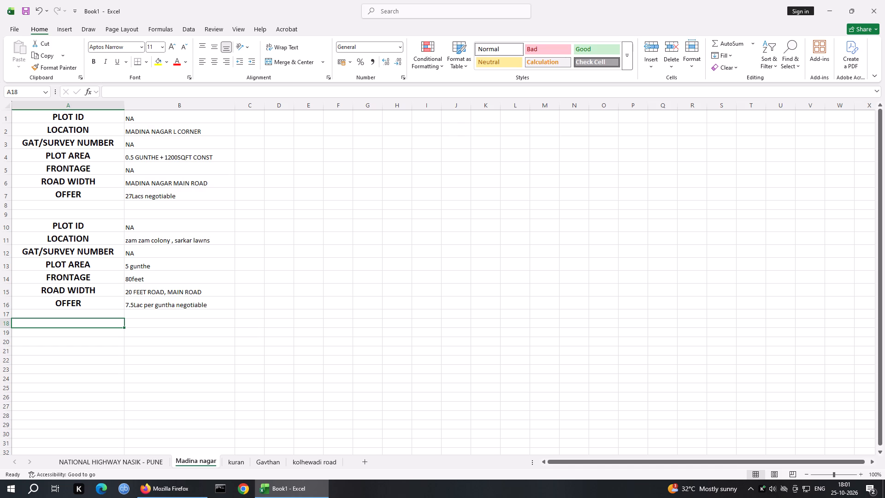
click(268, 465)
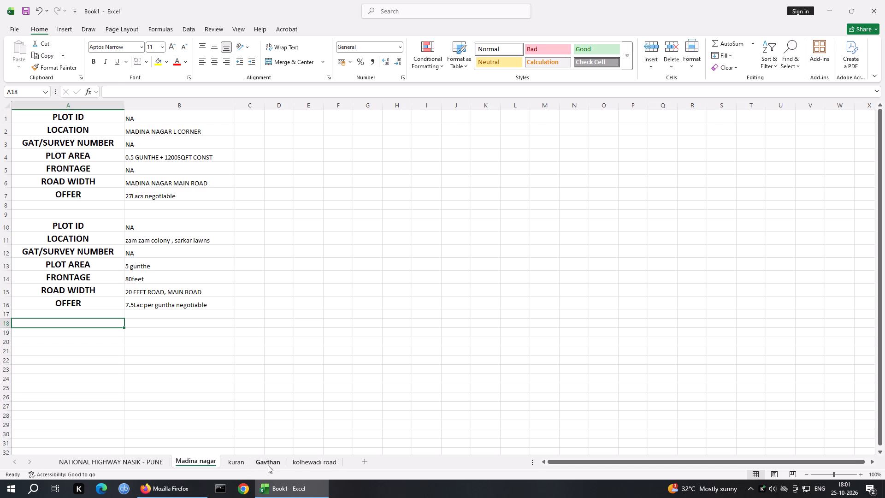
click(335, 463)
click(278, 463)
click(301, 462)
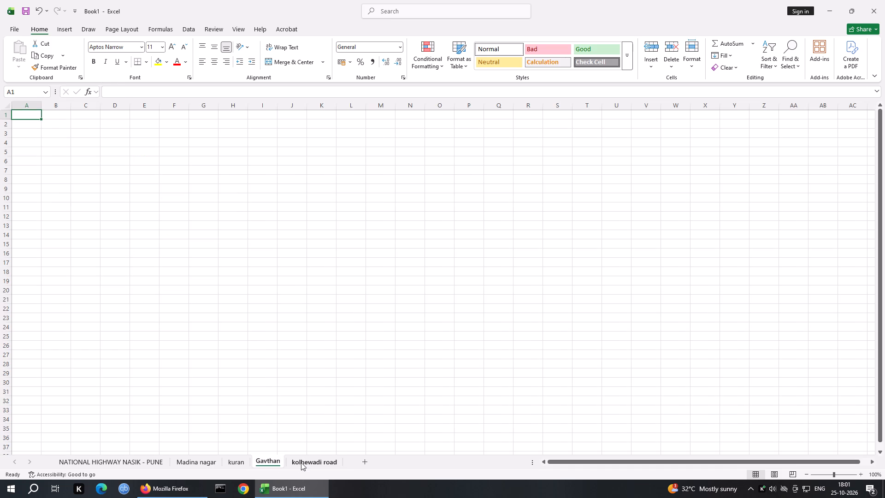
Add a new worksheet after Gavthan and name it panchayat samiti road.
click(277, 462)
click(366, 460)
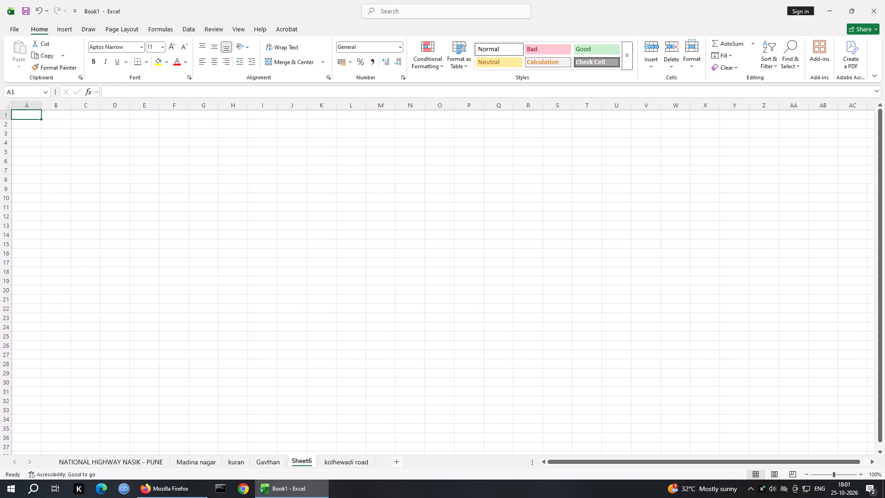
right_click(305, 461)
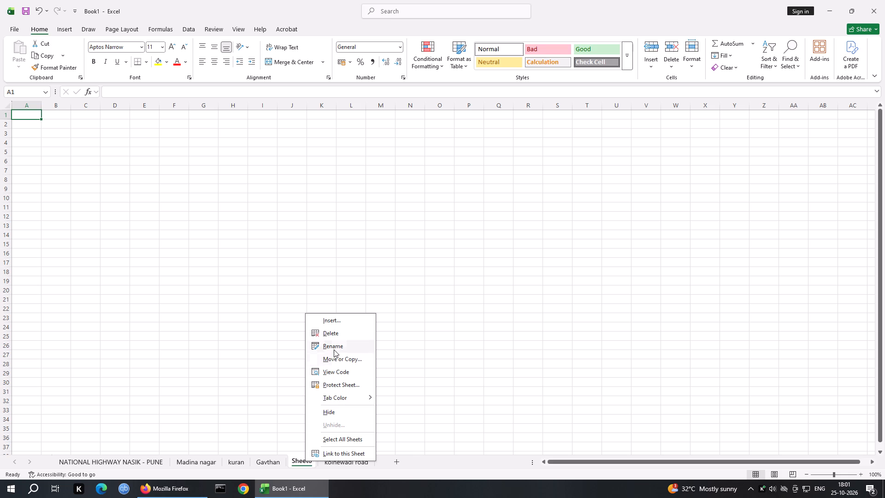
click(334, 350)
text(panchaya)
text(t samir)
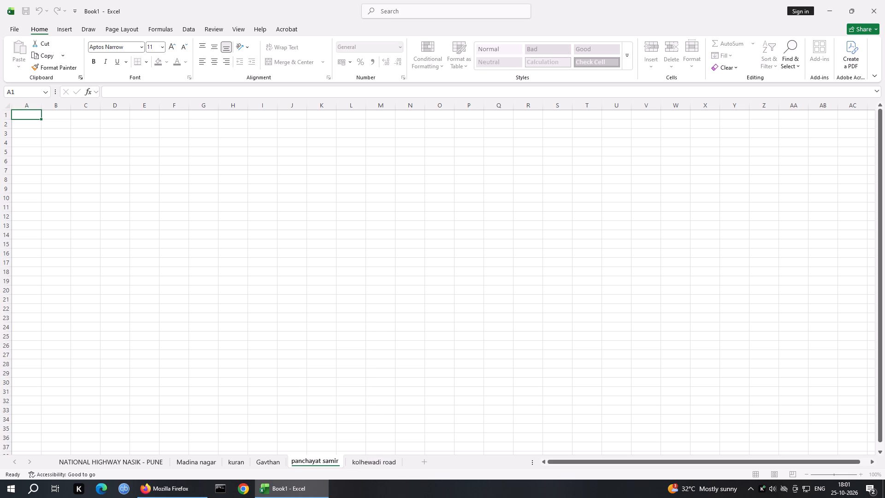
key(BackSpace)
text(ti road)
click(336, 432)
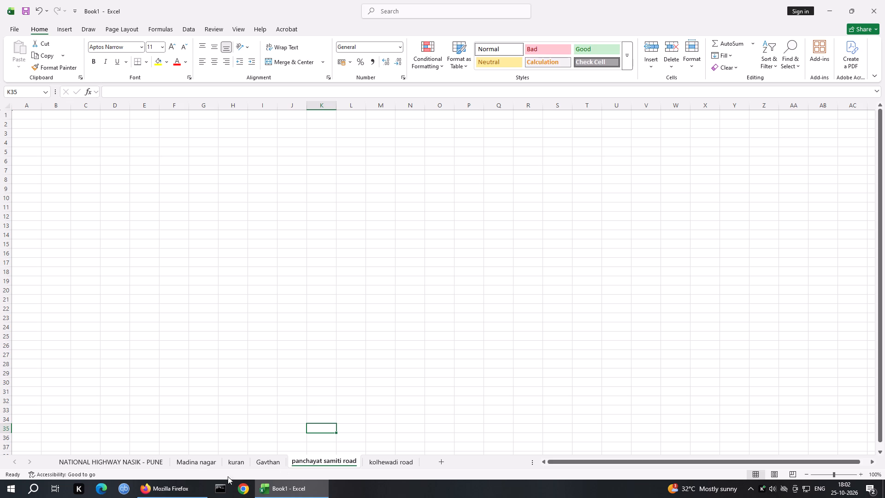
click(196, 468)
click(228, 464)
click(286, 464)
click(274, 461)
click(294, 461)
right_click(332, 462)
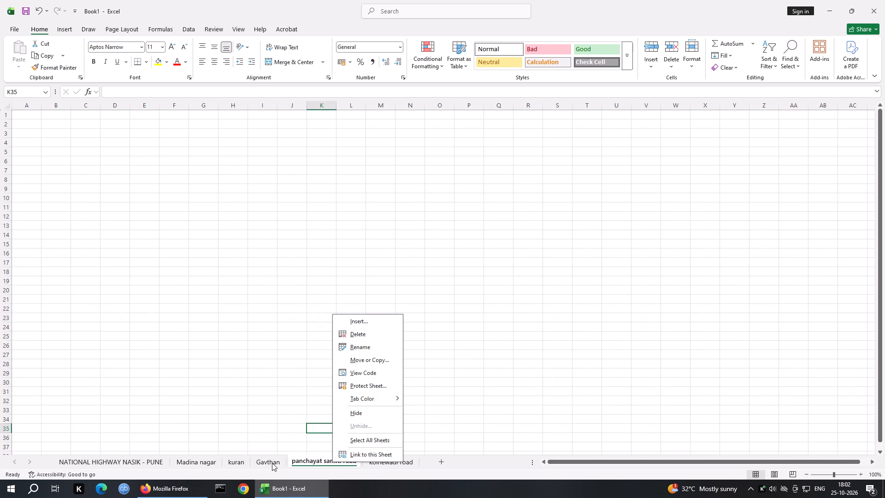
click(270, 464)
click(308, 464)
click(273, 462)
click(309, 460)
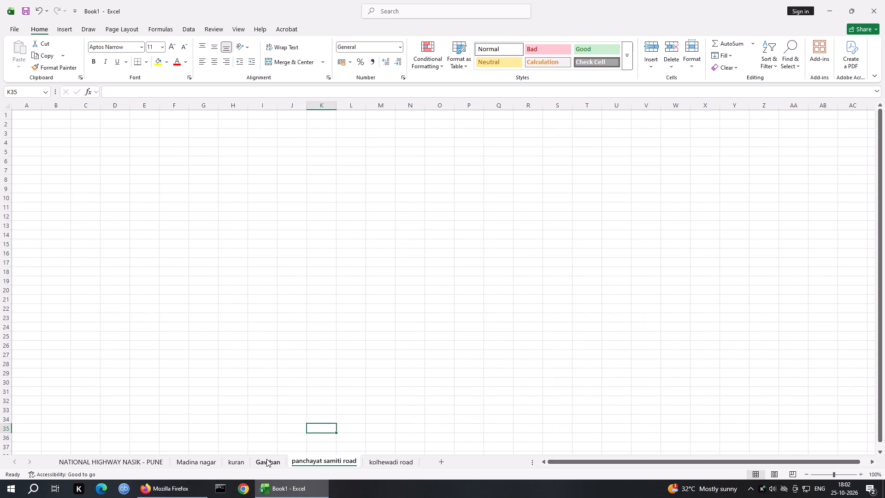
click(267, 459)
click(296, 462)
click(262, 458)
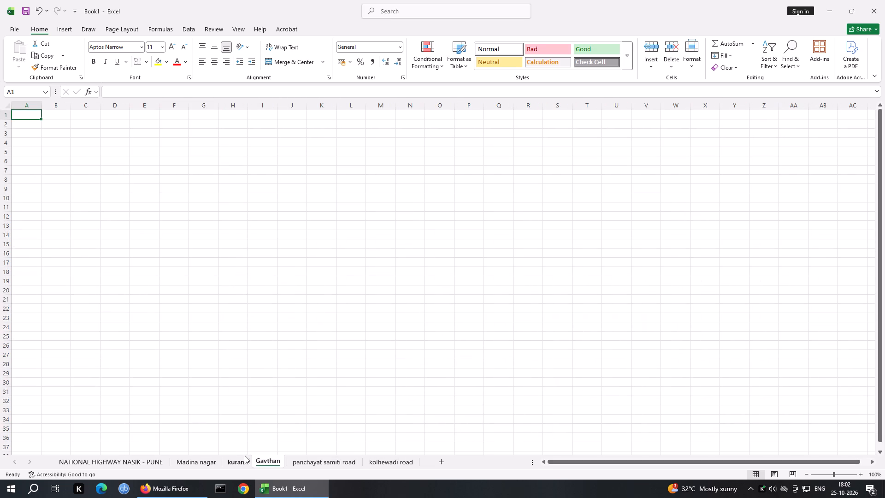
Move the panchayat samiti road sheet so it sits between kuran and Gavthan.
drag(275, 462, 339, 461)
drag(324, 462, 306, 463)
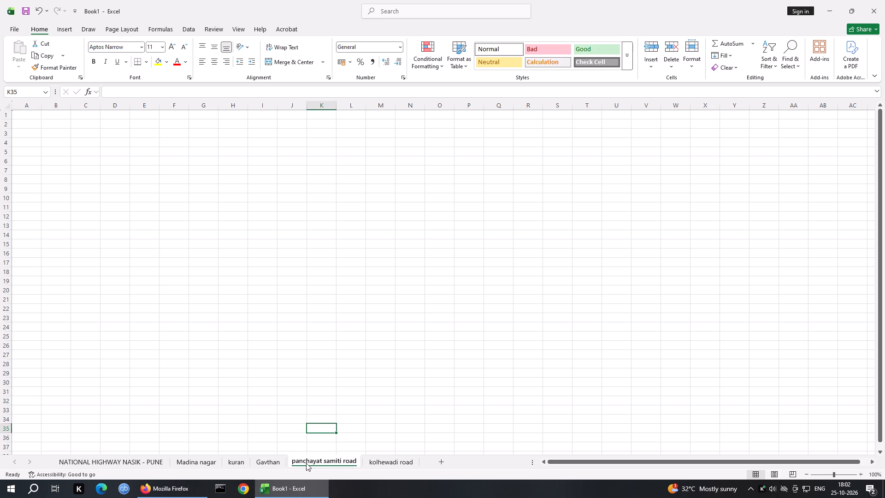
drag(306, 463, 274, 467)
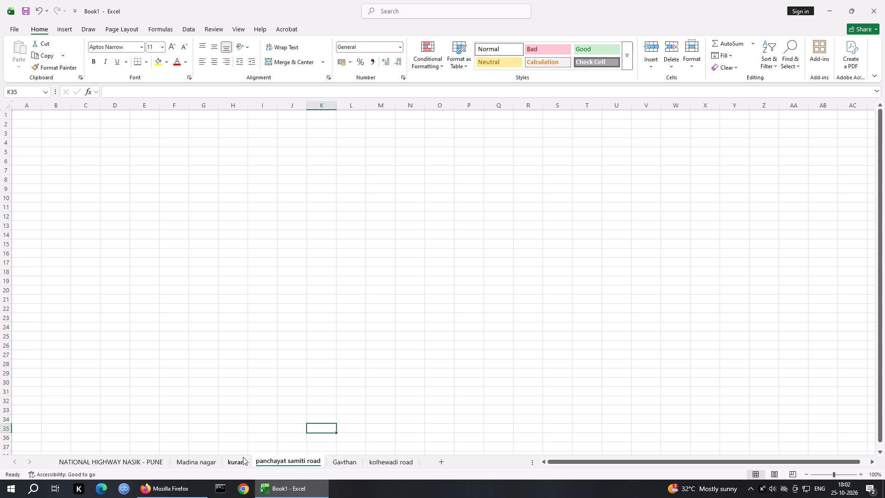
Copy the plot block A1:B7 from the kuran sheet into A1 of the panchayat samiti road sheet.
click(236, 460)
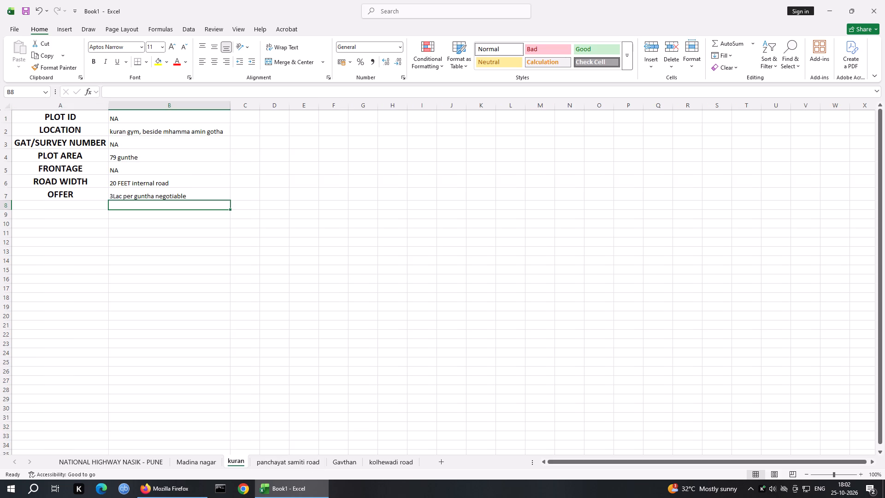
drag(80, 119, 175, 192)
key(ctrl+c)
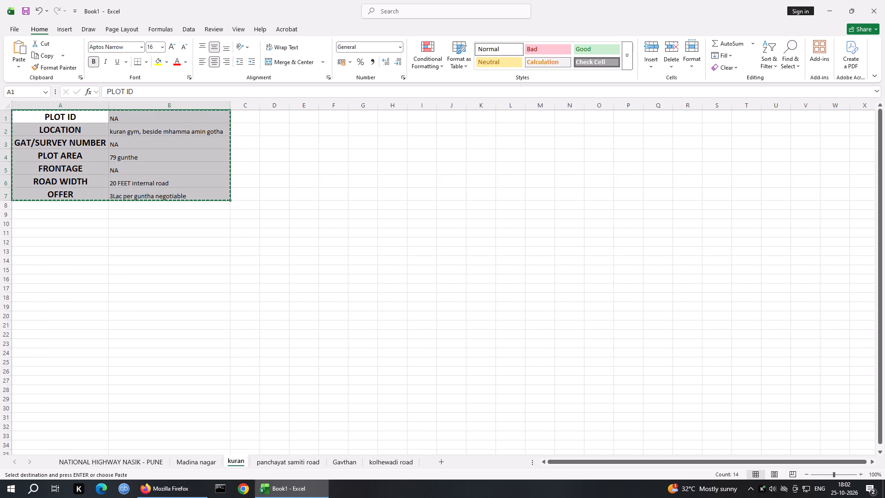
click(276, 463)
click(30, 113)
key(ctrl+v)
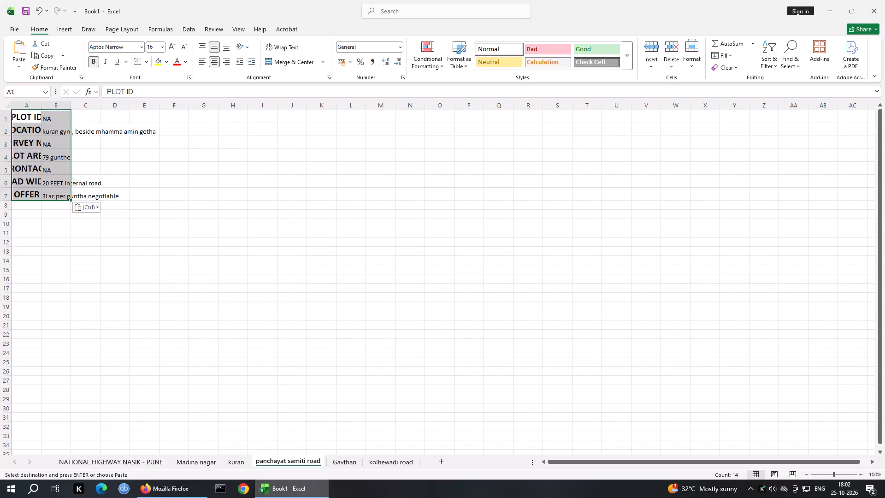
Widen columns A and B on the panchayat samiti road sheet so the labels and details fit.
click(34, 107)
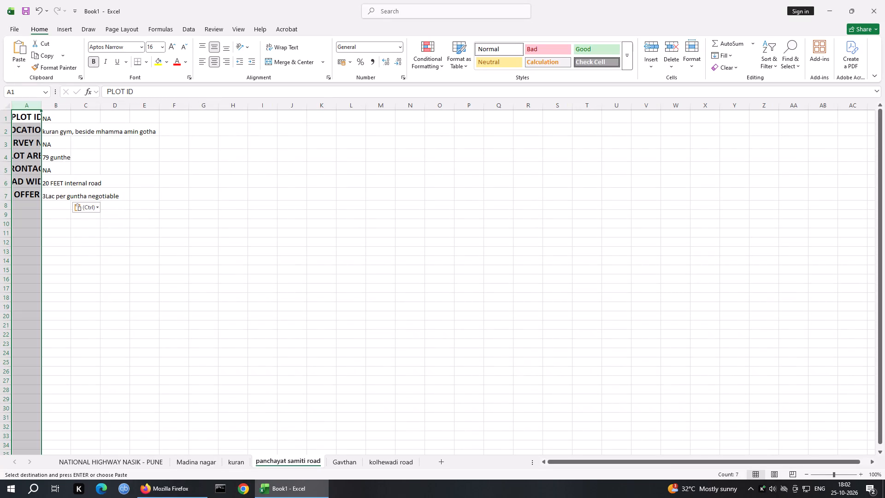
drag(42, 107, 86, 113)
drag(83, 104, 101, 112)
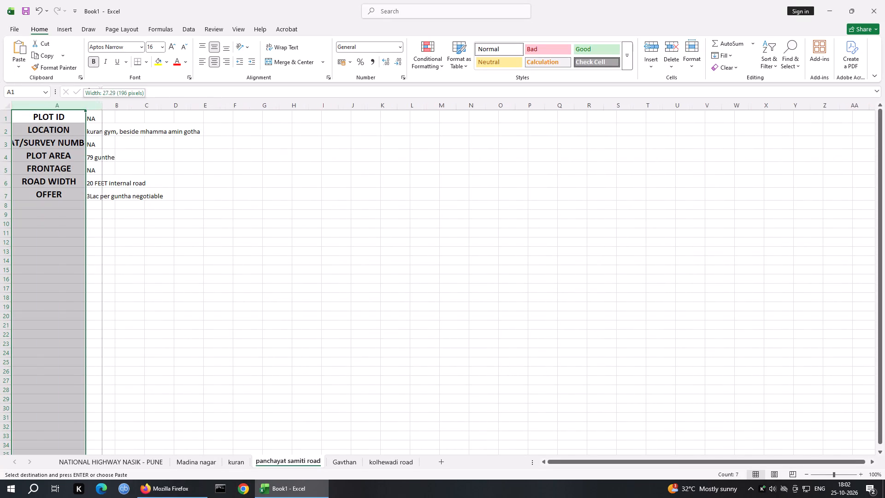
drag(101, 112, 107, 113)
click(125, 102)
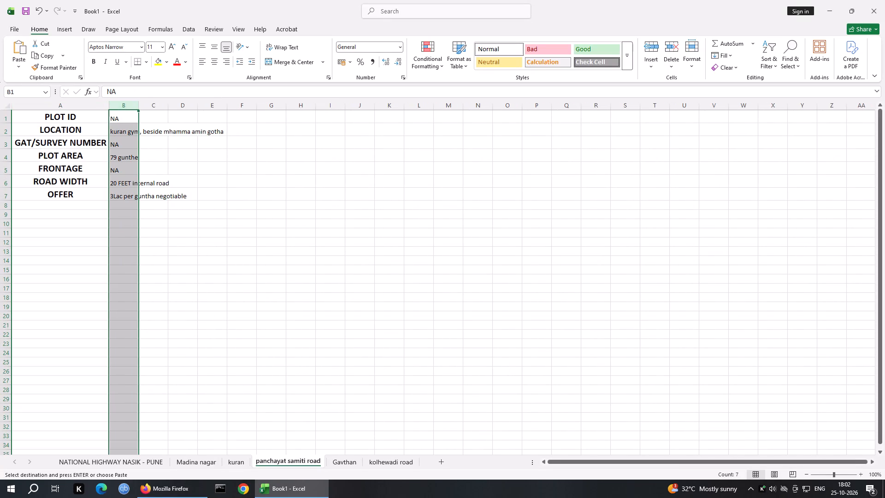
drag(139, 106, 236, 113)
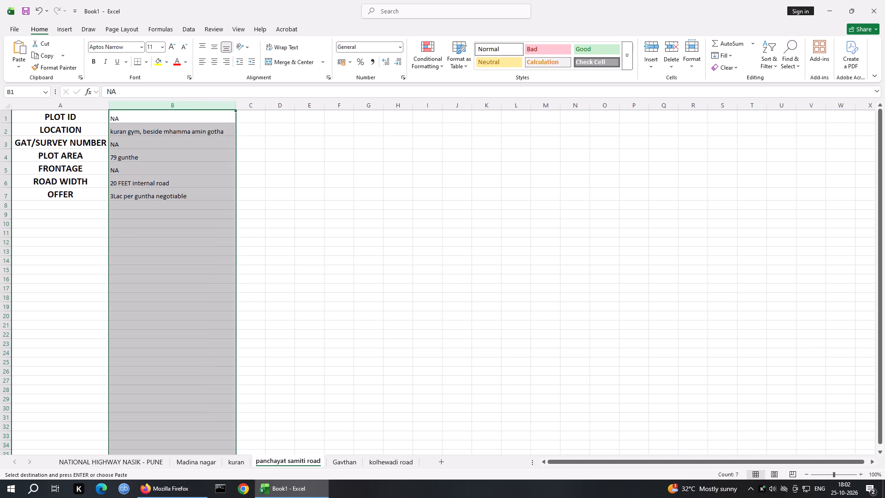
Change the PLOT ID in B1 on the panchayat samiti road sheet to Gulmohar Park.
double_click(119, 119)
key(BackSpace)
key(BackSpace)
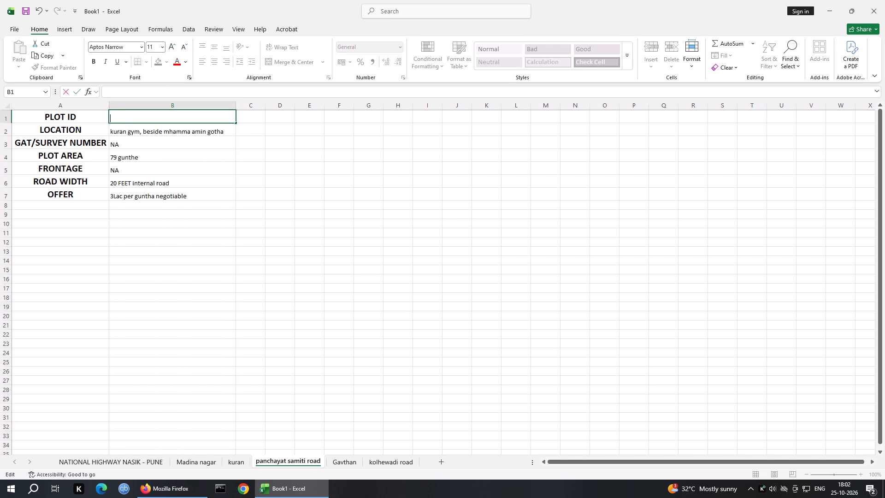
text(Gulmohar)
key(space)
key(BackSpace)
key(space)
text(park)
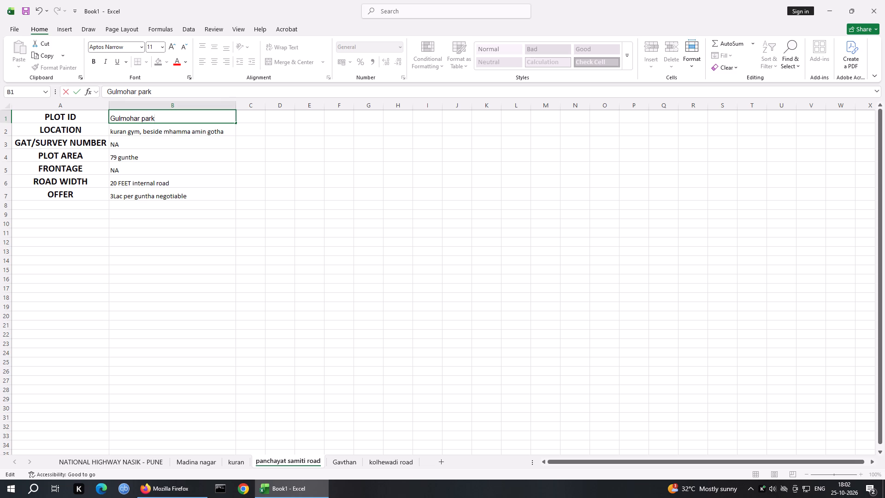
click(144, 117)
key(BackSpace)
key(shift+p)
Replace the LOCATION in B2 with panchayat samiti road.
double_click(165, 134)
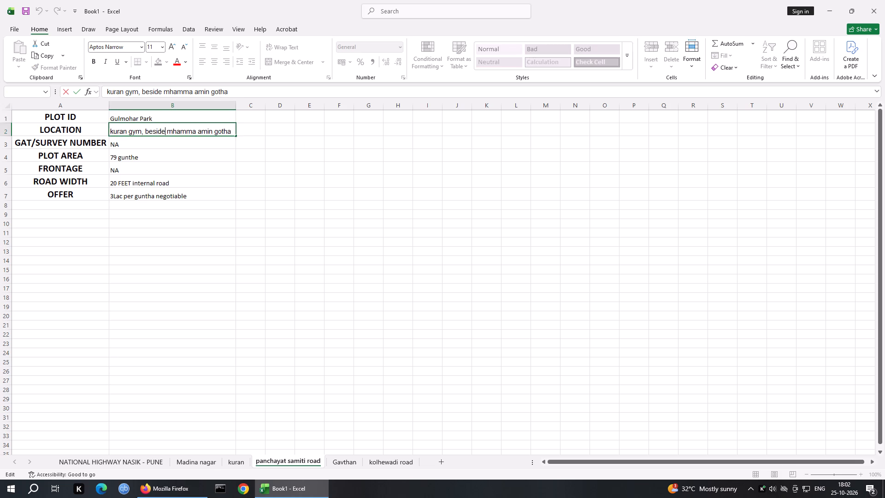
drag(231, 130, 149, 133)
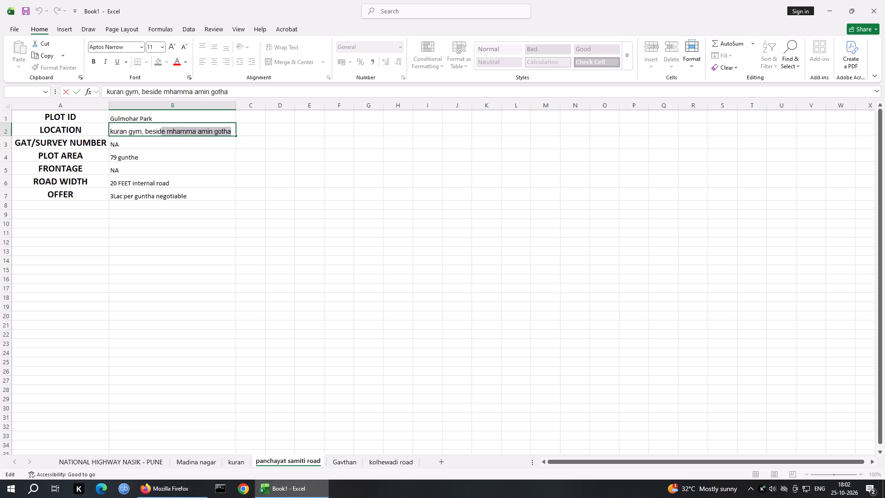
drag(149, 133, 89, 140)
key(BackSpace)
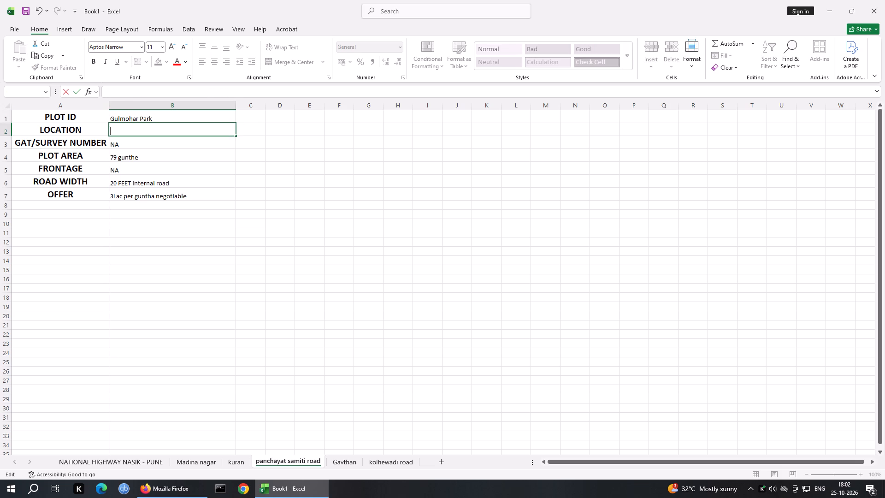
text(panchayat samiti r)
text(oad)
click(127, 149)
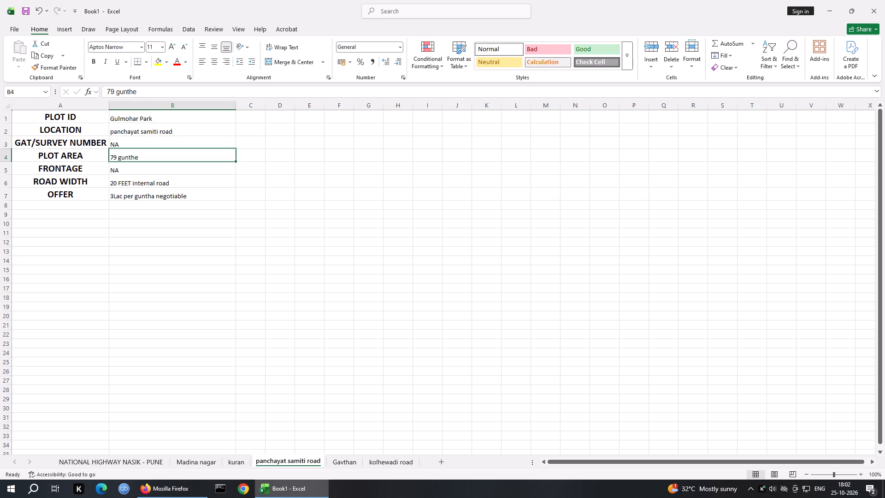
Replace the PLOT AREA in B4 with NA.
click(130, 143)
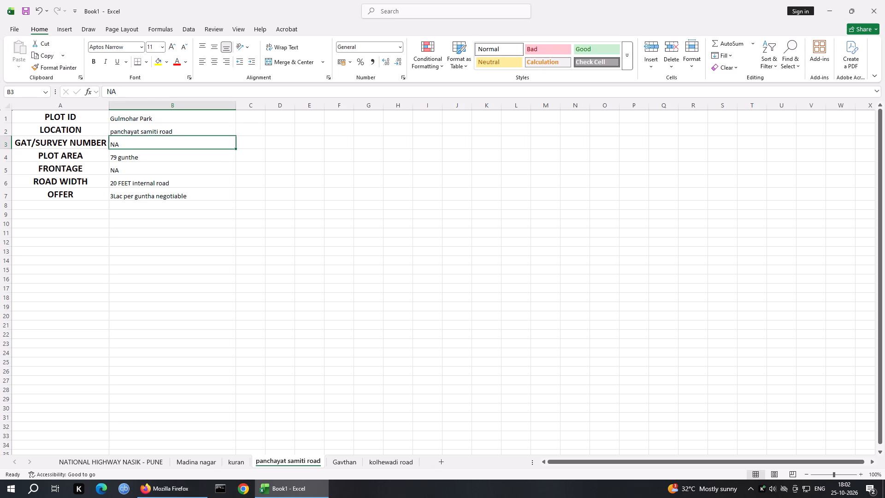
click(125, 161)
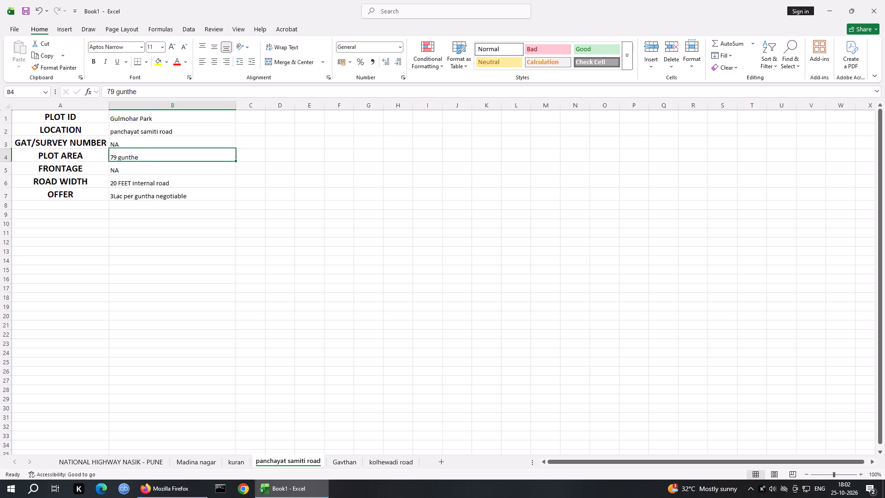
key(BackSpace)
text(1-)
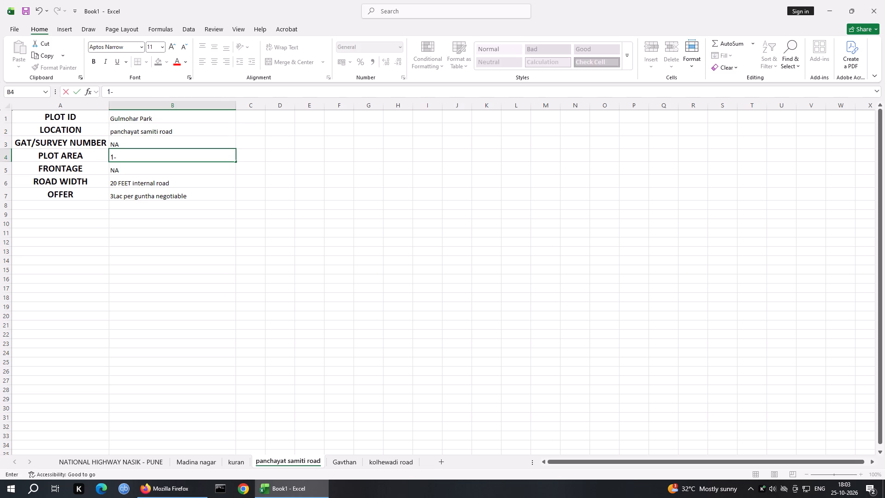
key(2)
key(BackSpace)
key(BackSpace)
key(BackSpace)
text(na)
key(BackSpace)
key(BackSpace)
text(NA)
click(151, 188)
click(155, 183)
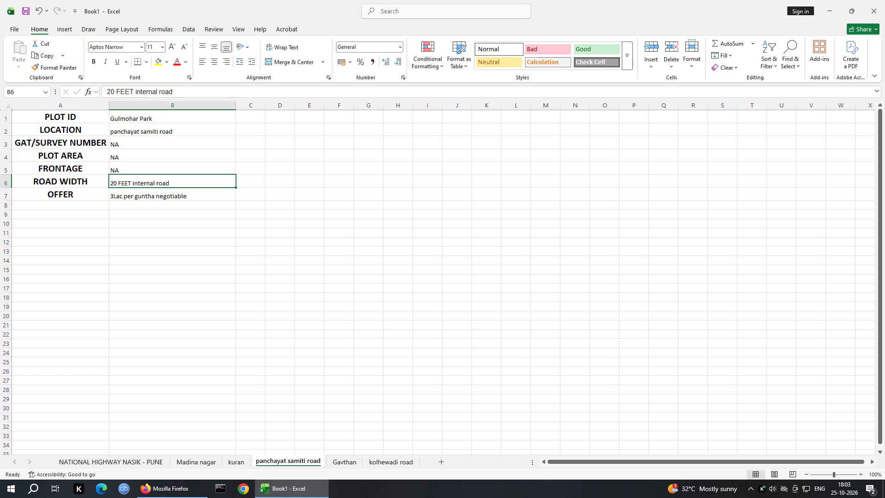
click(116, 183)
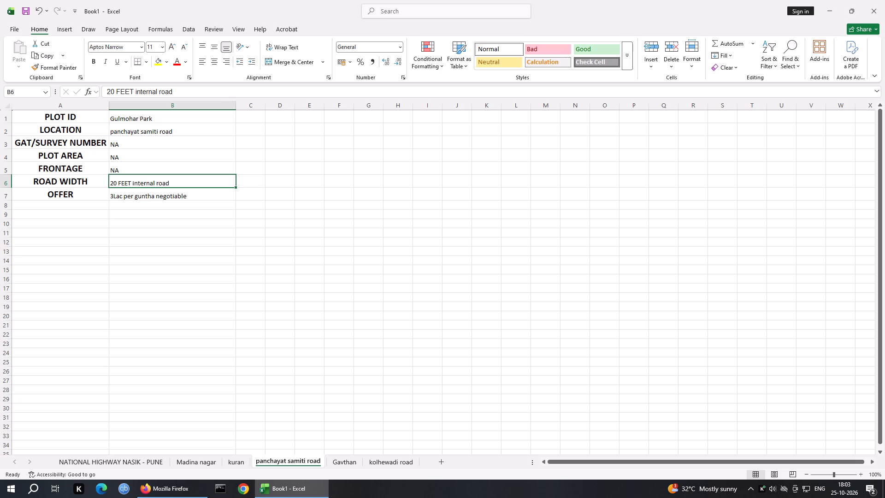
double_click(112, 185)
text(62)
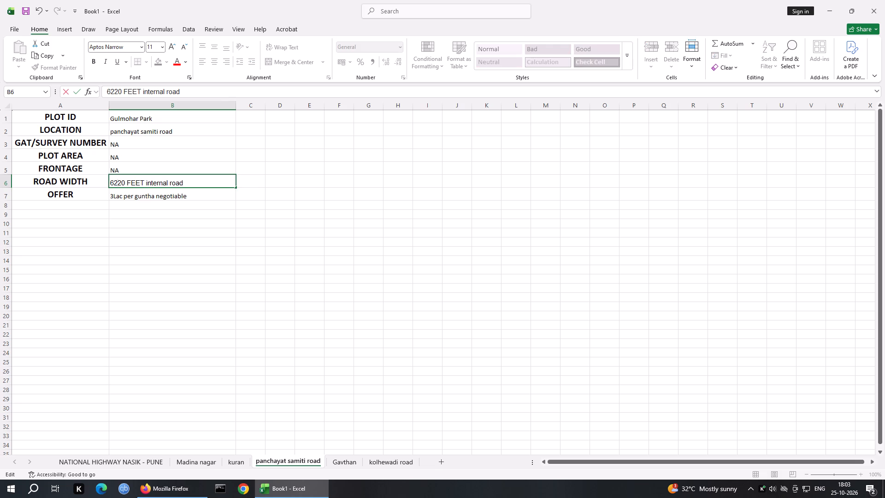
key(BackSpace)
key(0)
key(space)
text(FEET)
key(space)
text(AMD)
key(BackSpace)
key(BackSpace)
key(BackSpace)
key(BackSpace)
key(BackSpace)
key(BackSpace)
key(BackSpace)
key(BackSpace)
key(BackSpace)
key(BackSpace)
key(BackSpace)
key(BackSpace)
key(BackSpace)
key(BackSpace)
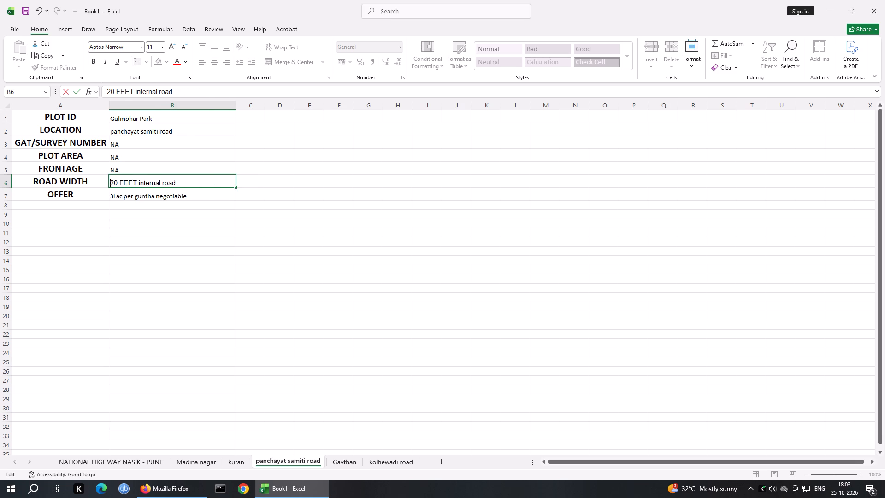
Change the ROAD WIDTH in B6 of the Gulmohar Park block to 25 FEET internal road.
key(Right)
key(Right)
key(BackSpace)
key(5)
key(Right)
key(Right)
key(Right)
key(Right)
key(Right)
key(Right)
Replace the OFFER detail in B7 with NA.
click(146, 196)
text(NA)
click(150, 234)
Copy the Gulmohar Park block A1:B7 and paste it below, starting at A12.
drag(52, 119, 152, 199)
key(ctrl+c)
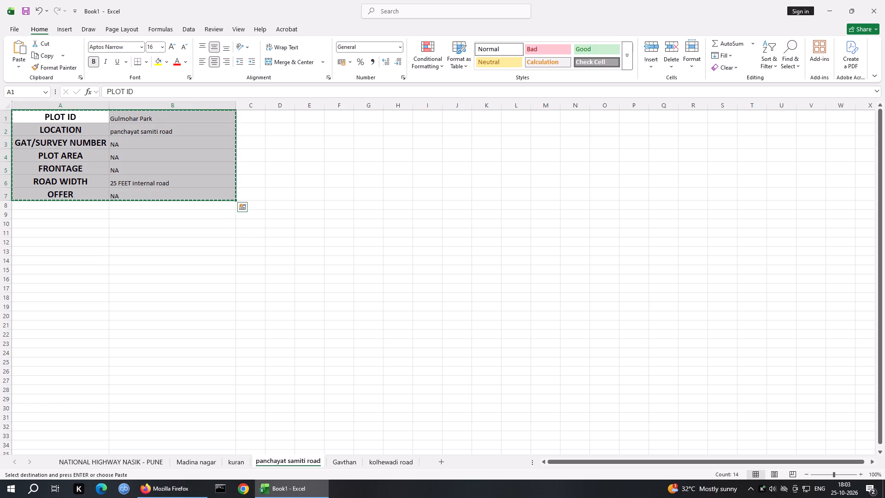
click(61, 241)
key(ctrl+v)
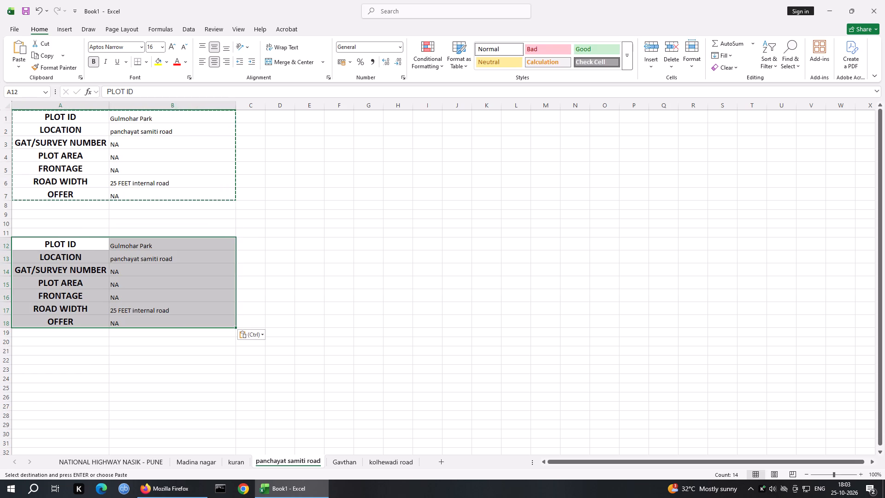
Change the PLOT ID in B12 of the second block to Kohinoor Park.
double_click(132, 247)
drag(140, 246, 104, 253)
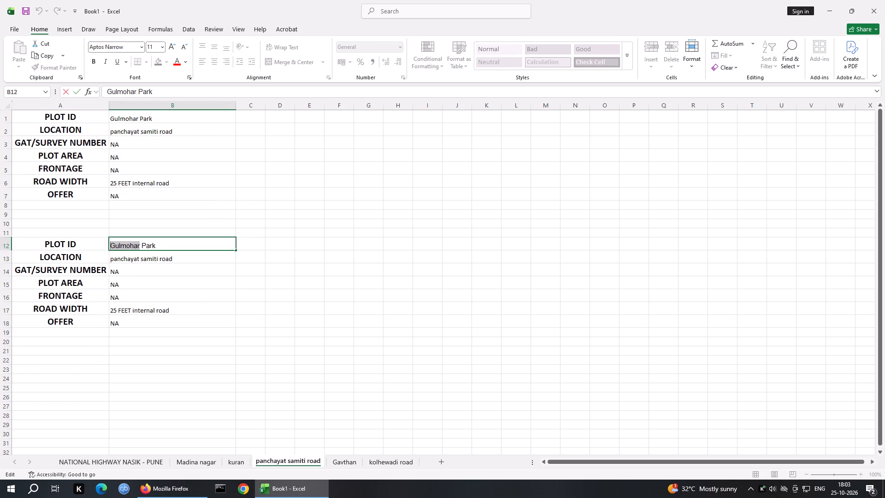
drag(104, 253, 85, 253)
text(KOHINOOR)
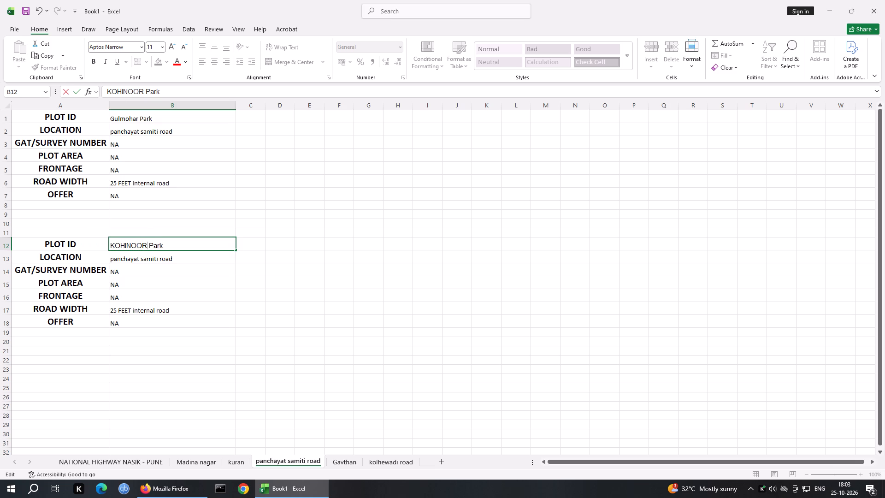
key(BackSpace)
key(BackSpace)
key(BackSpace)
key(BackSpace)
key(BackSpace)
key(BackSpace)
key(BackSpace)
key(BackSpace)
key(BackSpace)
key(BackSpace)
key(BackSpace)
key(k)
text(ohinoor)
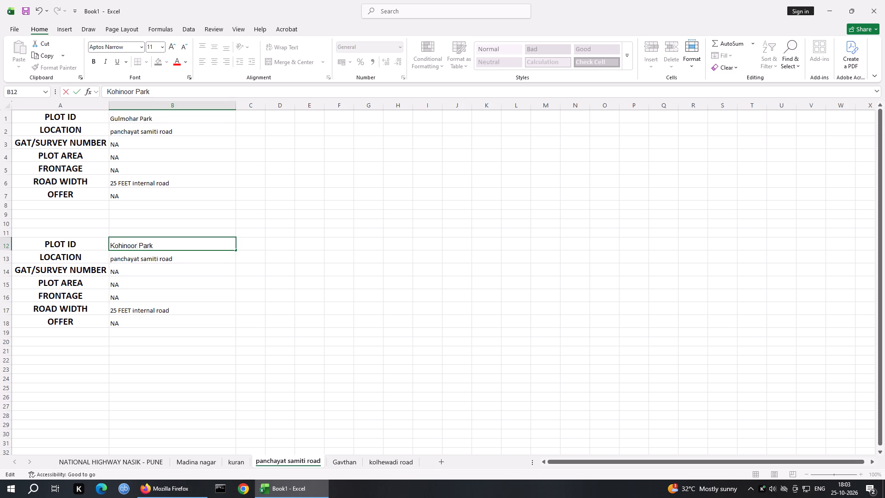
Copy the Kohinoor Park block A12:B18 and paste it below, starting at A23.
scroll(118, 312, down, 1)
drag(77, 219, 174, 293)
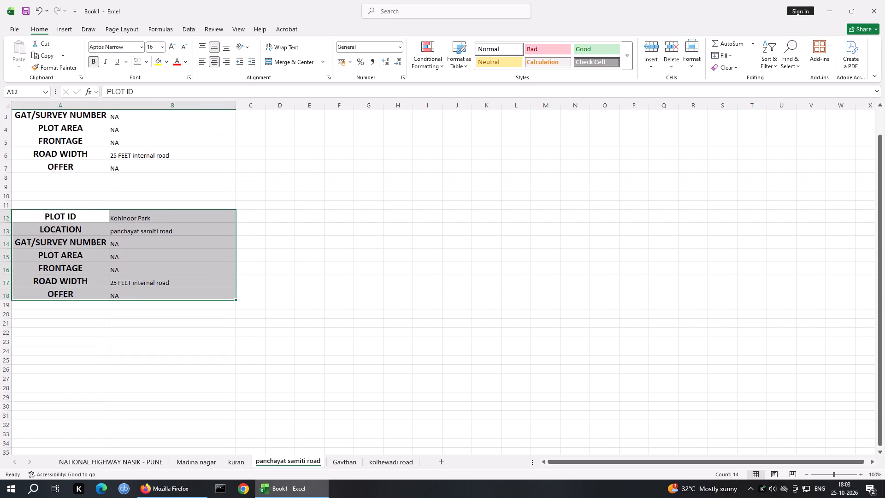
key(ctrl+c)
click(63, 340)
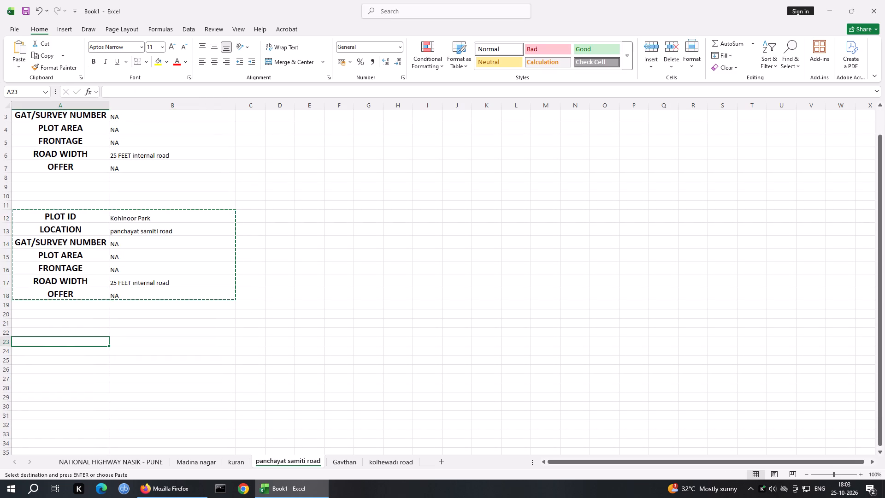
key(ctrl+v)
Replace the PLOT ID in B23 of the third block with collector na plot.
scroll(78, 325, down, 1)
click(134, 321)
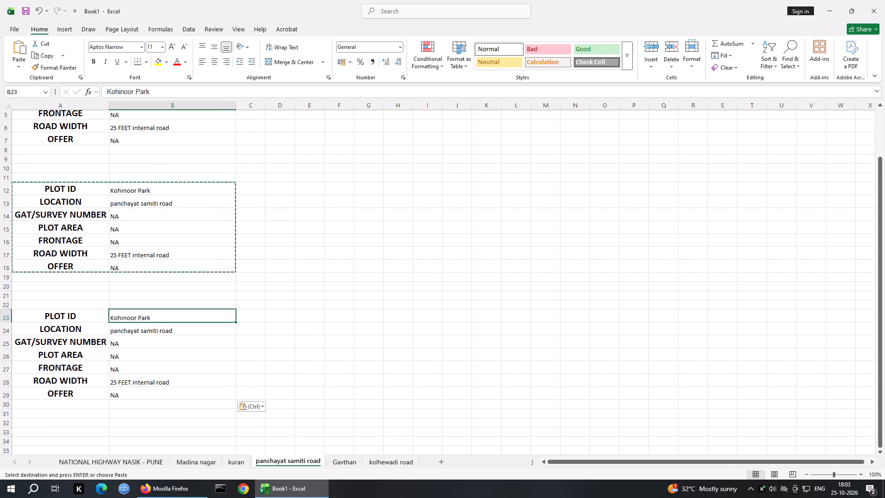
key(Escape)
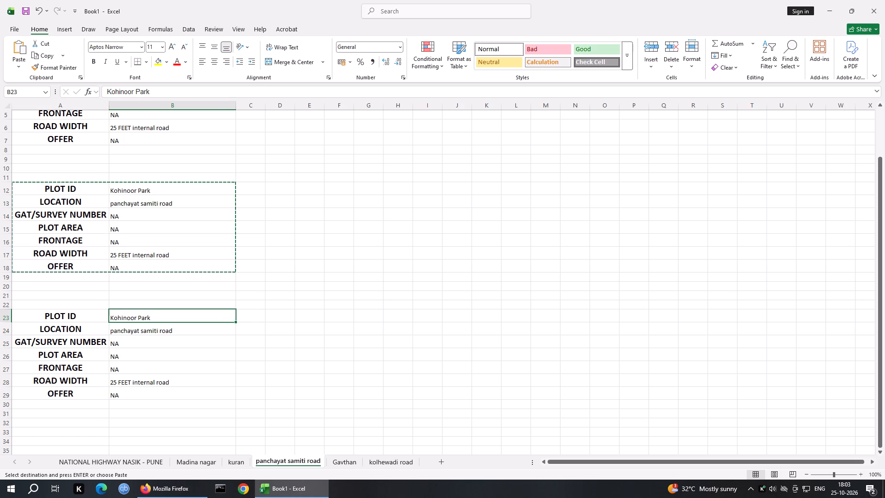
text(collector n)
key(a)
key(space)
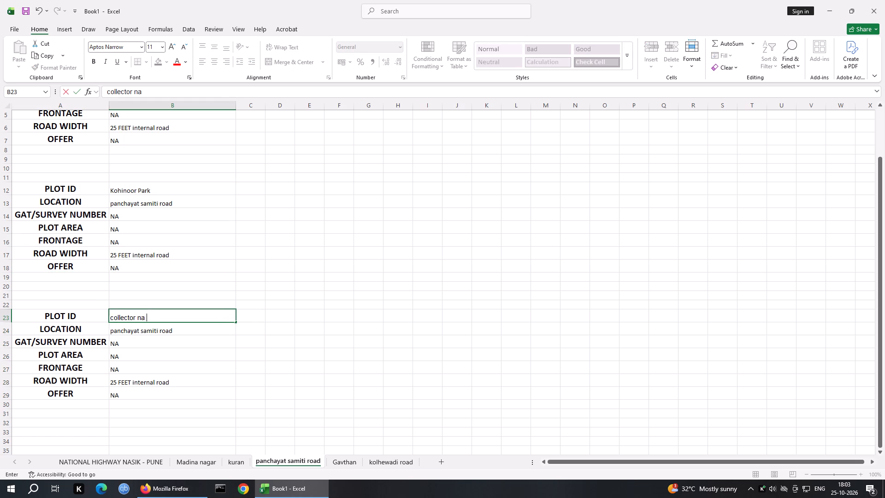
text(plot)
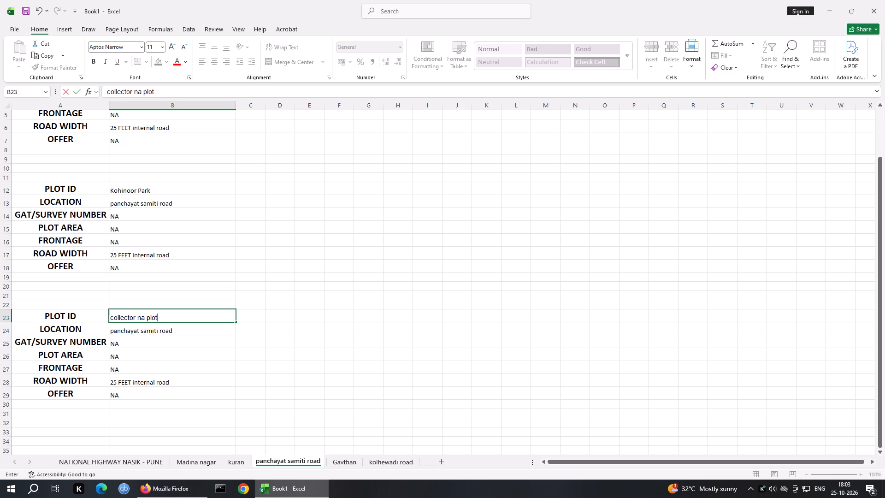
double_click(171, 334)
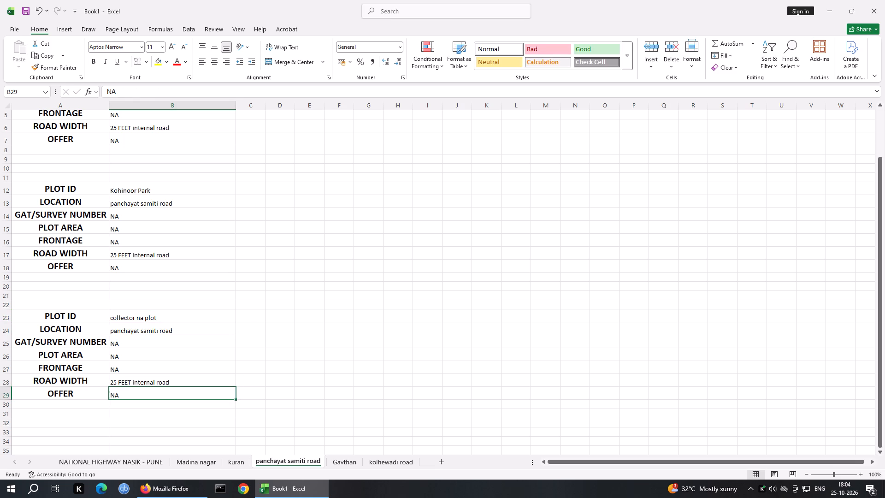
Change the ROAD WIDTH in B28 of the collector na plot block to 30 FEET internal road.
triple_click(145, 383)
drag(118, 383, 111, 383)
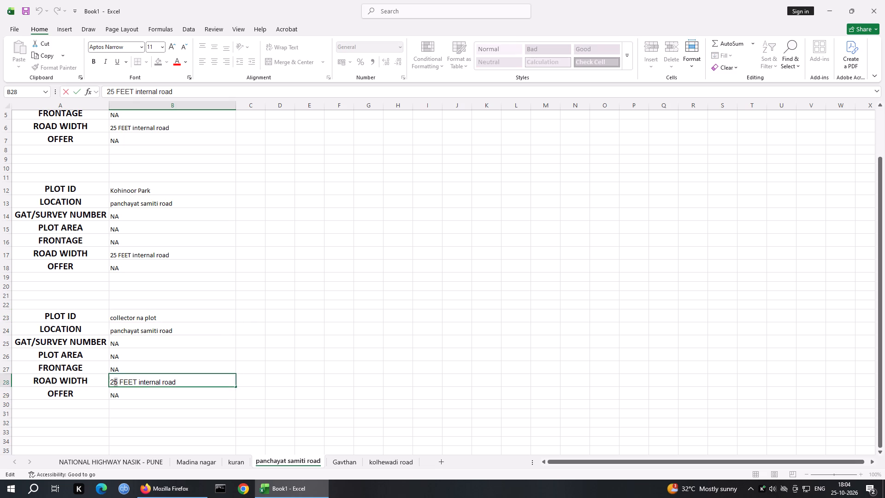
drag(111, 383, 94, 386)
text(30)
click(246, 345)
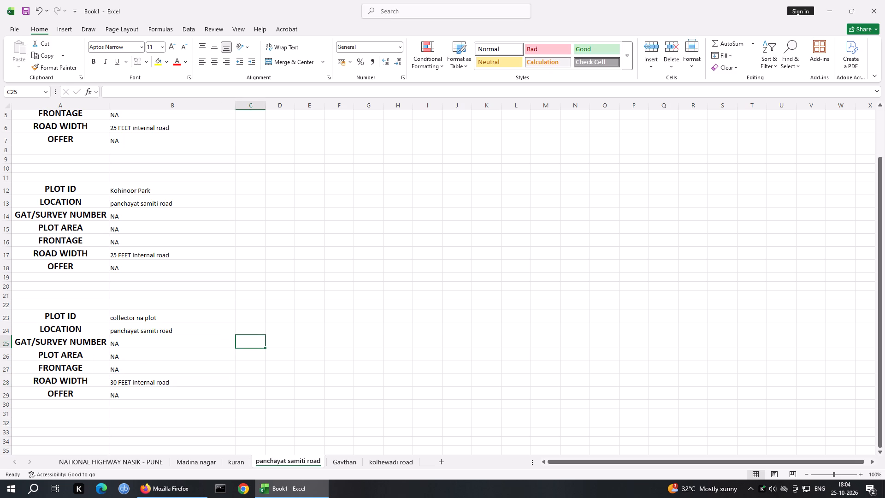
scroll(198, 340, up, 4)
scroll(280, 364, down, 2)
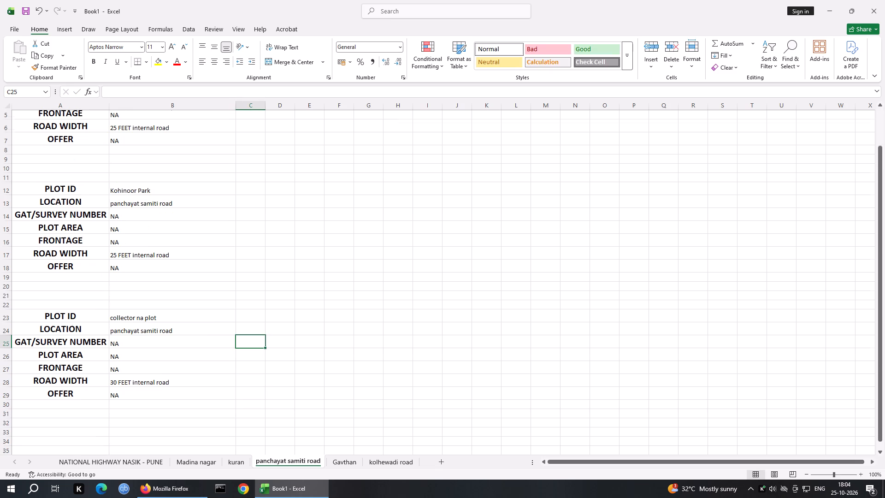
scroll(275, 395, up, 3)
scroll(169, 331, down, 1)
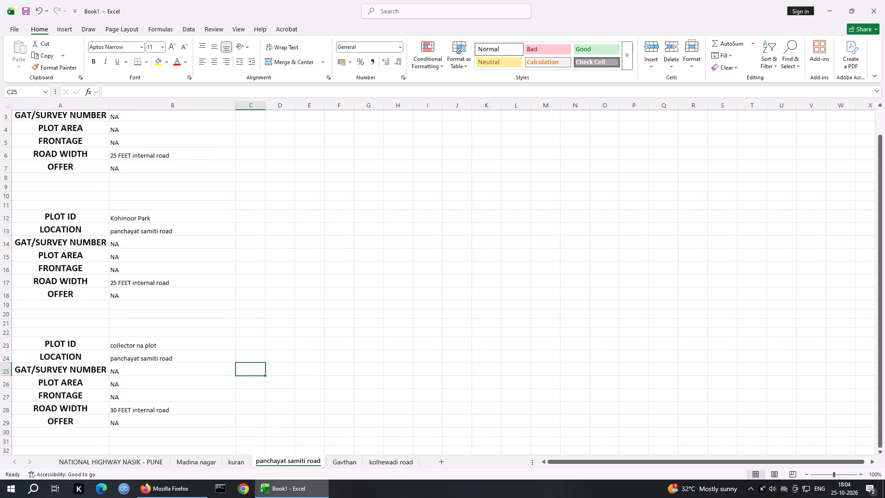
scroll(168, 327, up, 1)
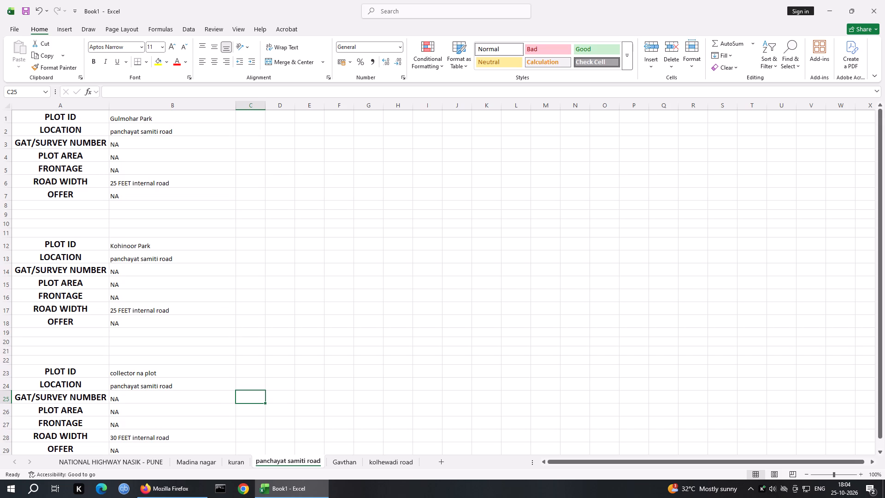
Fill the OFFER label from A7 down into A8 in the Gulmohar Park block.
click(74, 197)
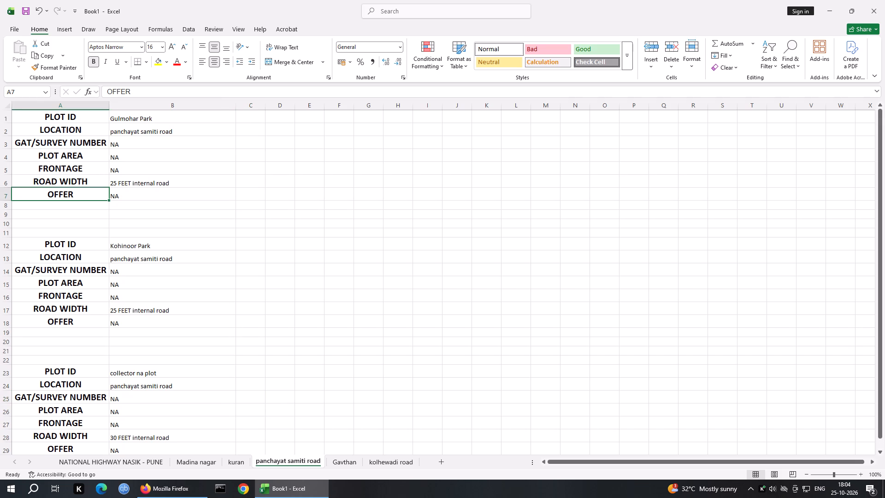
drag(108, 200, 108, 208)
click(89, 220)
click(88, 213)
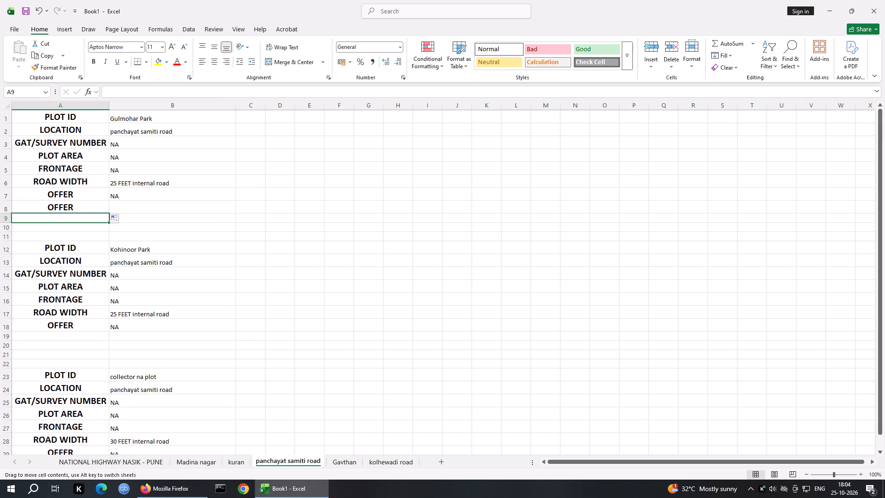
Replace the OFFER label in A7 with AVAILABLITY.
click(83, 196)
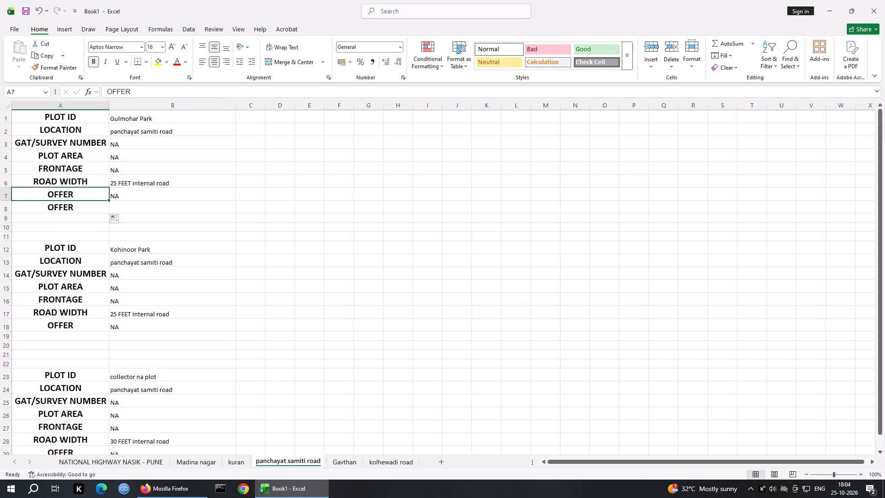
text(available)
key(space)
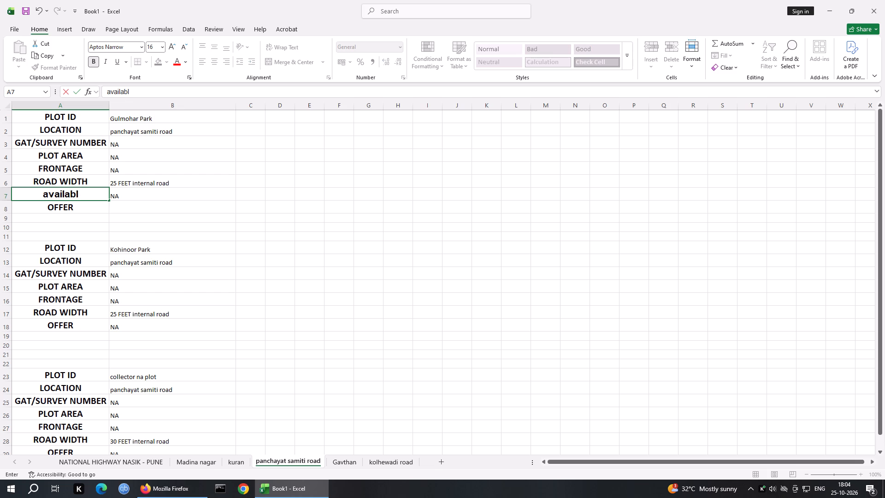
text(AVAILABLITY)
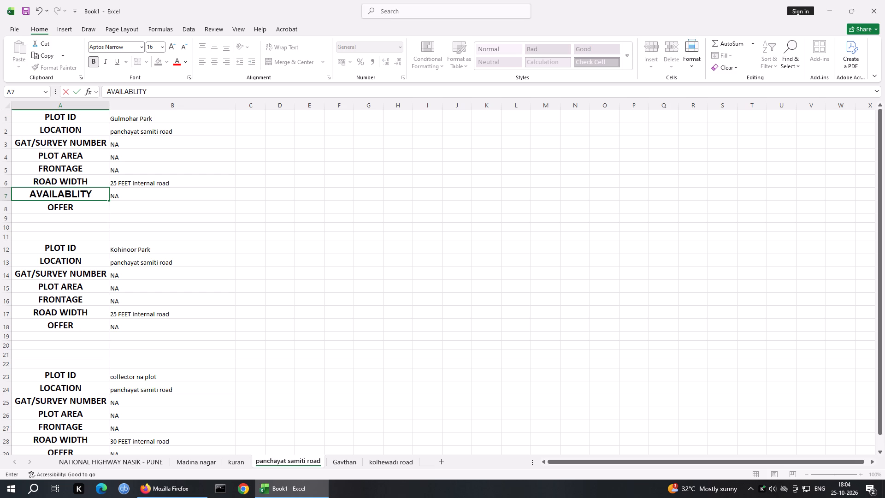
click(84, 224)
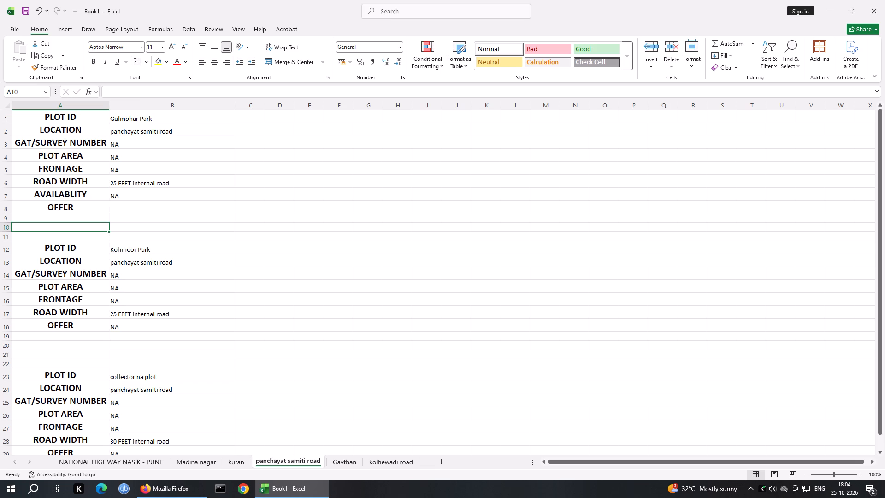
Enter NA in B8 as the OFFER detail of the Gulmohar Park block.
click(87, 211)
click(126, 209)
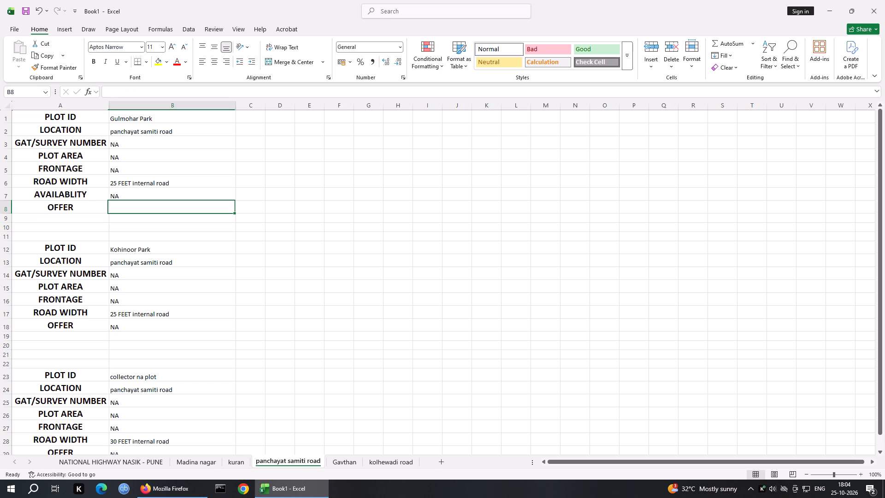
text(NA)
Copy the AVAILABLITY and OFFER labels from A7:A8 into A18:A19 of the Kohinoor Park block and A29:A30 of the collector na plot block.
click(94, 325)
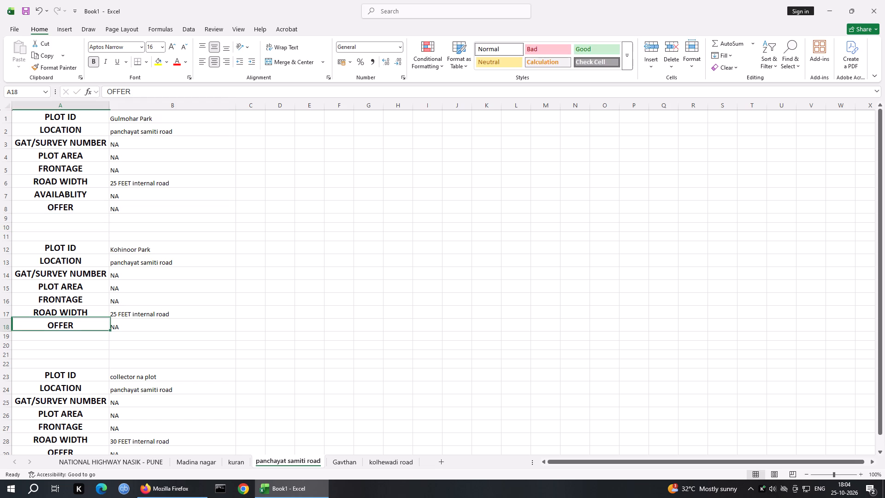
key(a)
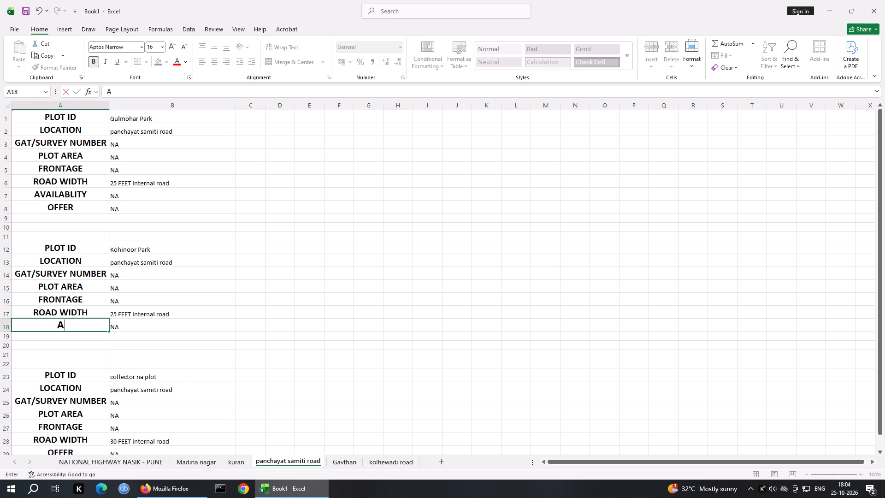
click(82, 196)
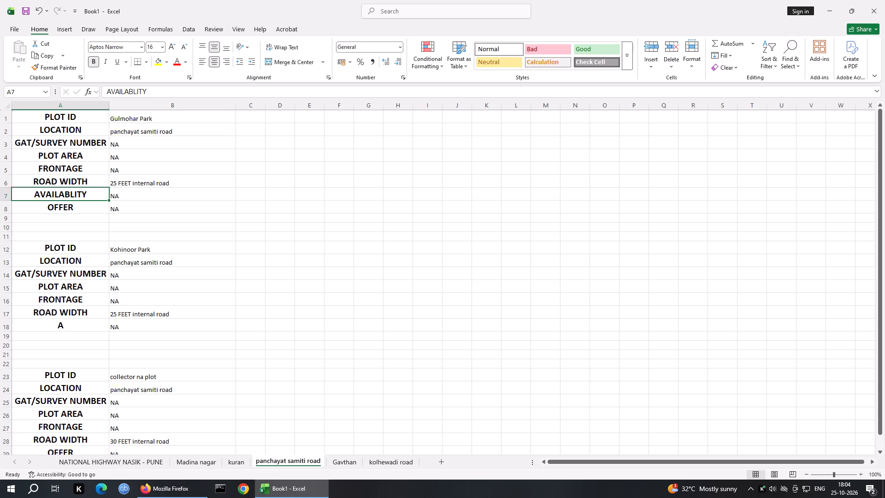
drag(92, 193, 94, 207)
key(ctrl+c)
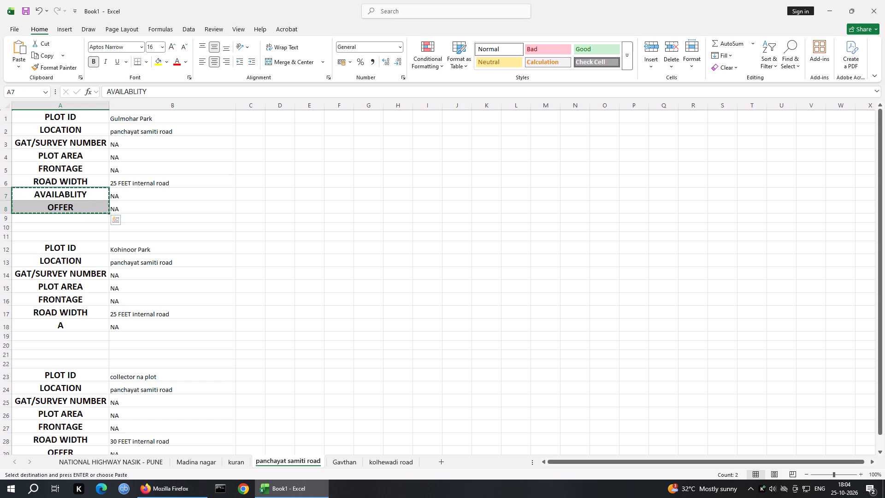
drag(83, 322, 87, 341)
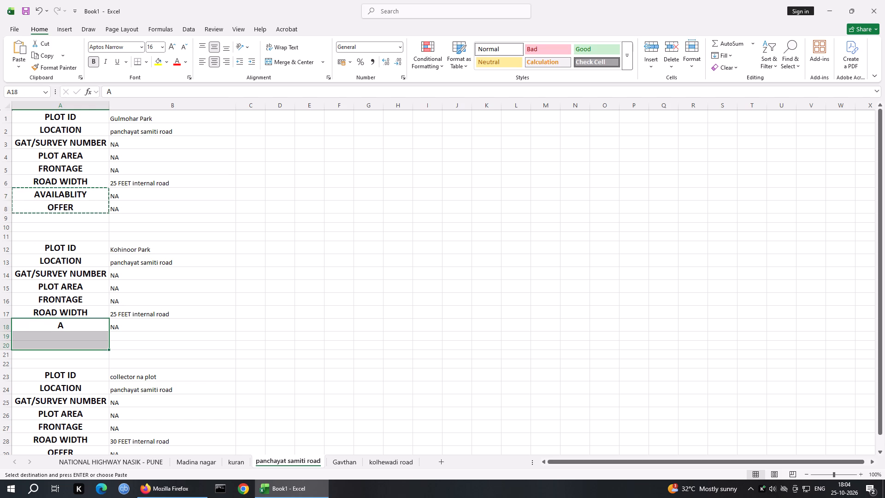
key(ctrl+v)
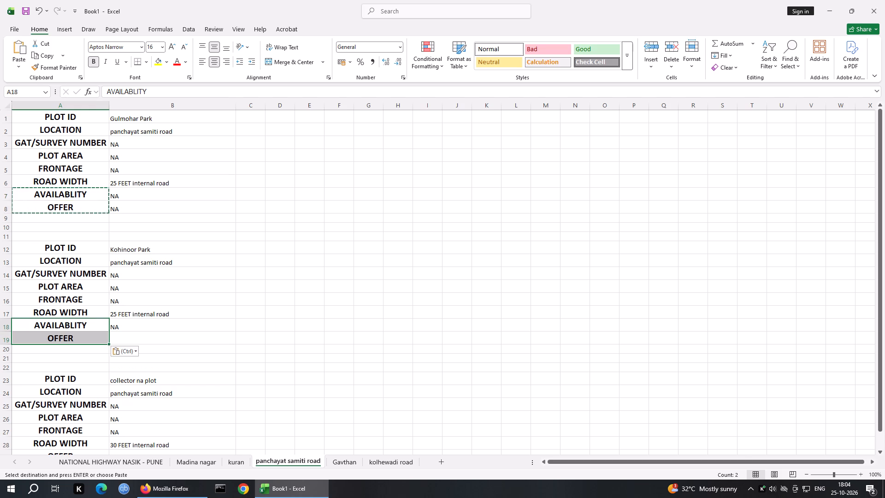
click(138, 337)
scroll(137, 329, down, 2)
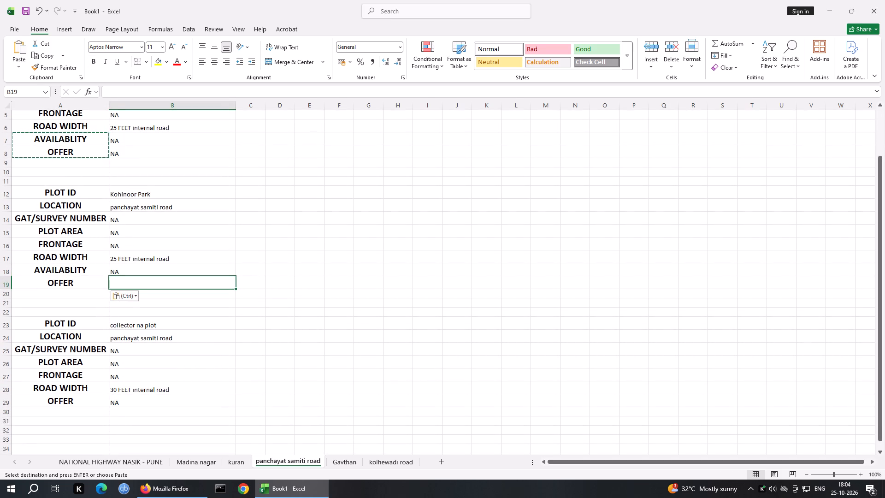
drag(90, 403, 90, 415)
key(ctrl+v)
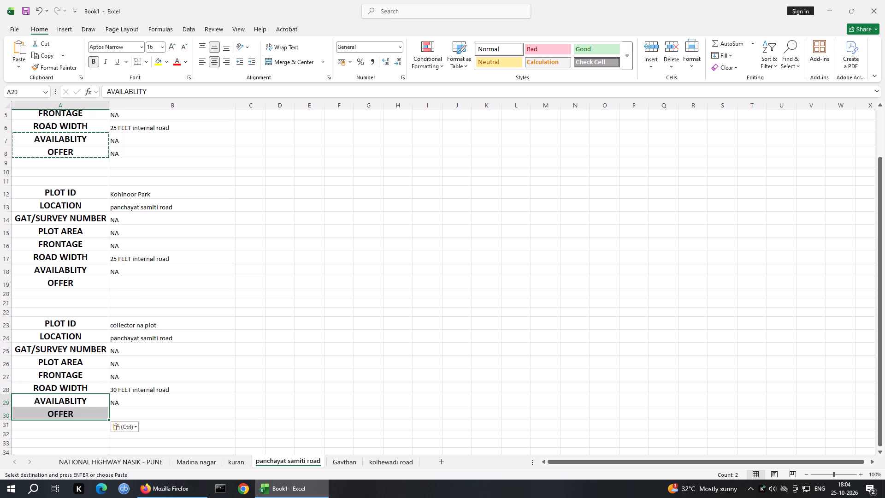
Fill the NA detail from B29 down into B30 and from B18 down into B19 for the OFFER rows.
click(231, 401)
drag(236, 407, 236, 420)
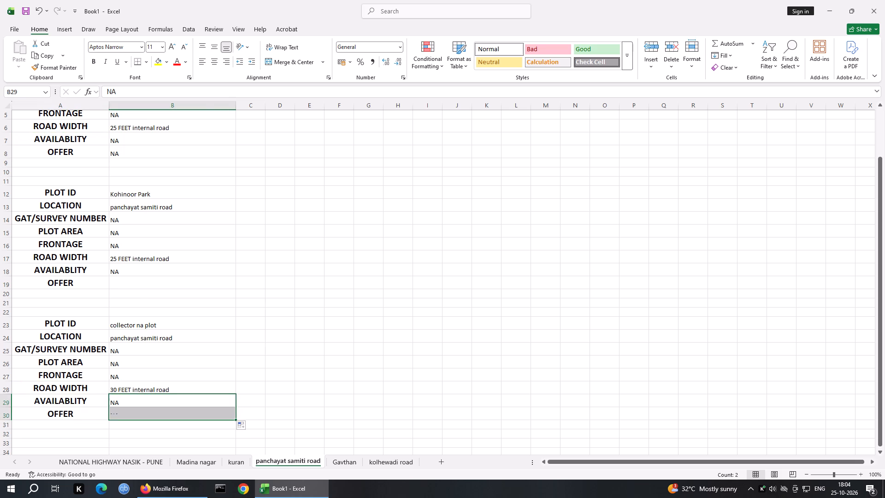
click(144, 274)
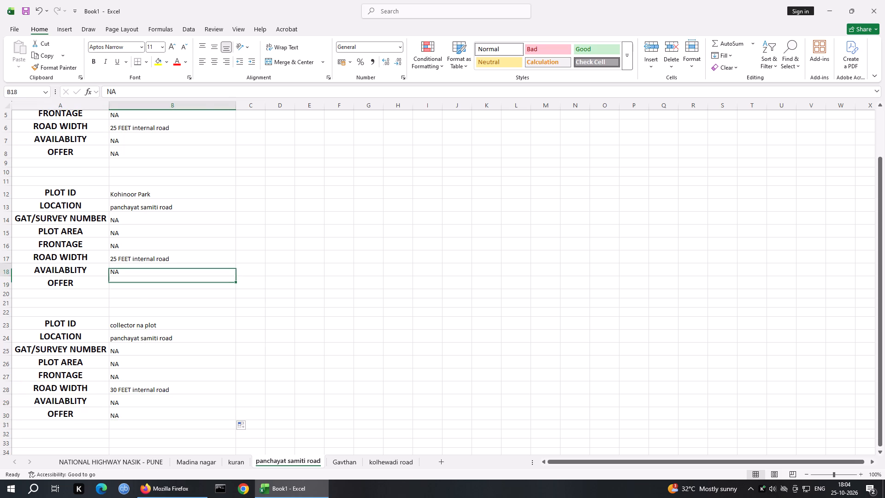
drag(235, 275, 235, 288)
click(287, 285)
Review the plot blocks on the area worksheets, from NATIONAL HIGHWAY NASIK - PUNE through kolhewadi road, ending on panchayat samiti road.
scroll(266, 295, down, 3)
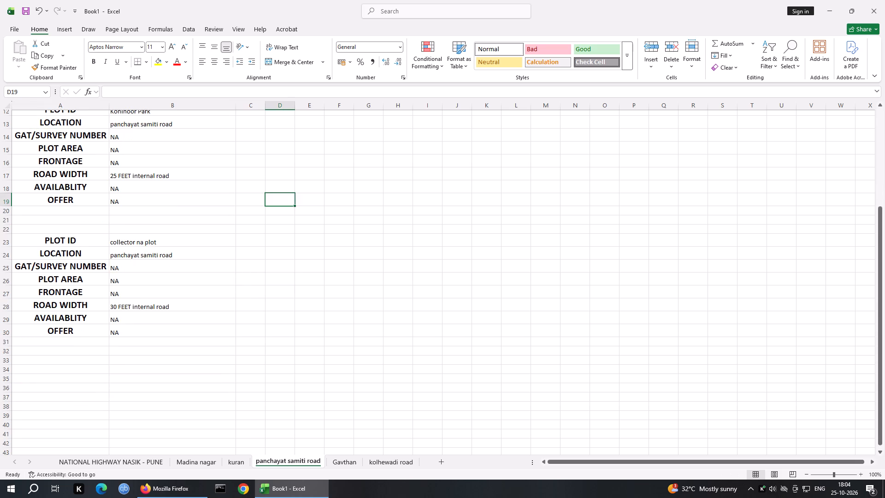
scroll(200, 292, up, 11)
scroll(76, 299, down, 11)
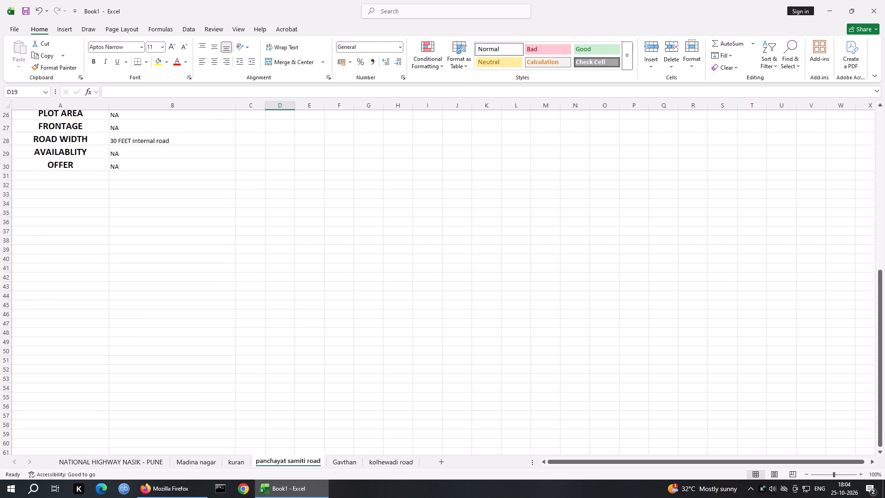
click(234, 461)
click(199, 459)
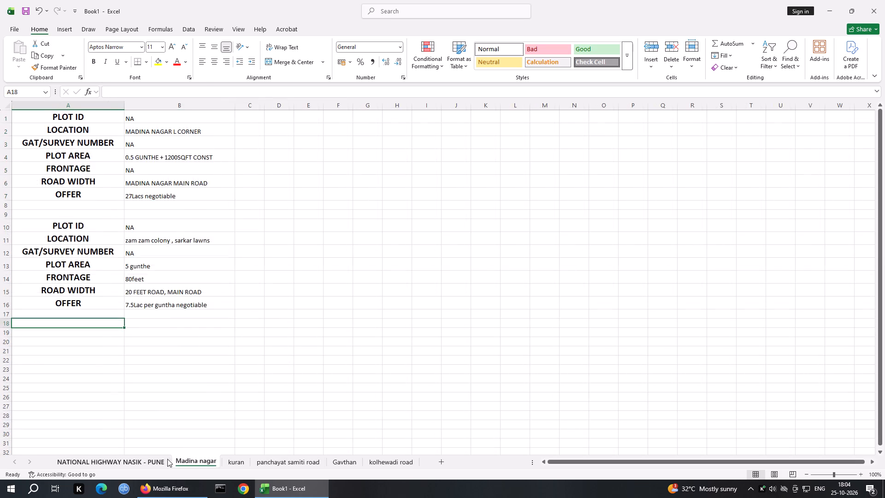
click(164, 461)
click(190, 462)
click(232, 463)
click(281, 467)
click(346, 466)
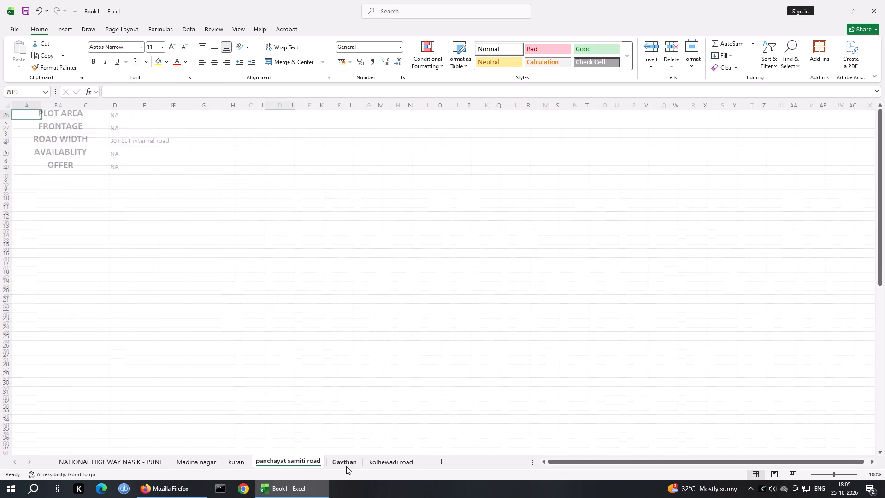
click(382, 458)
click(344, 459)
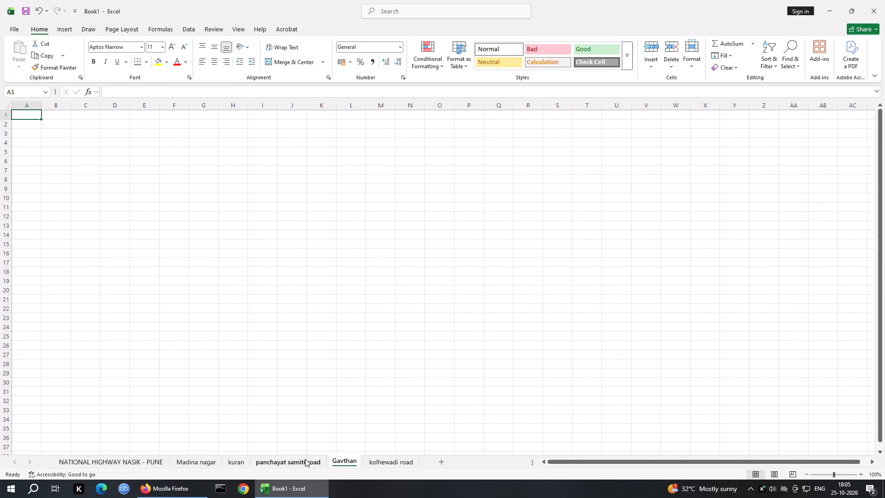
click(302, 461)
click(378, 465)
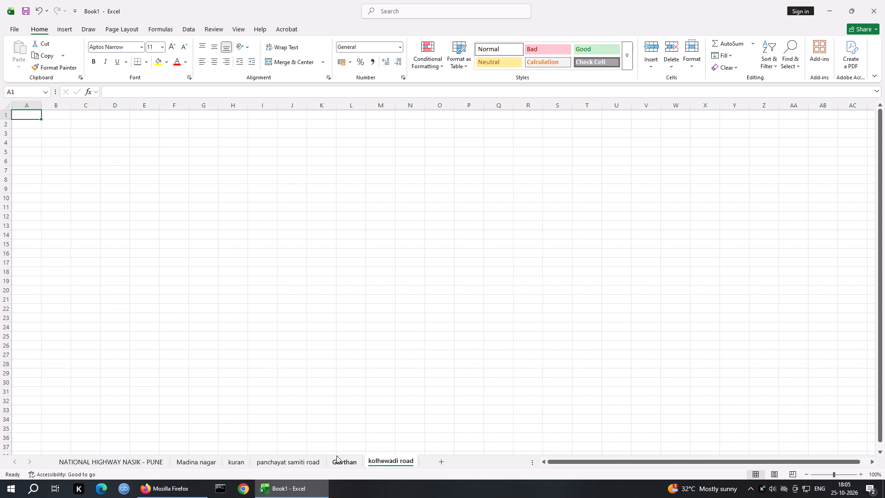
click(151, 465)
scroll(172, 404, up, 5)
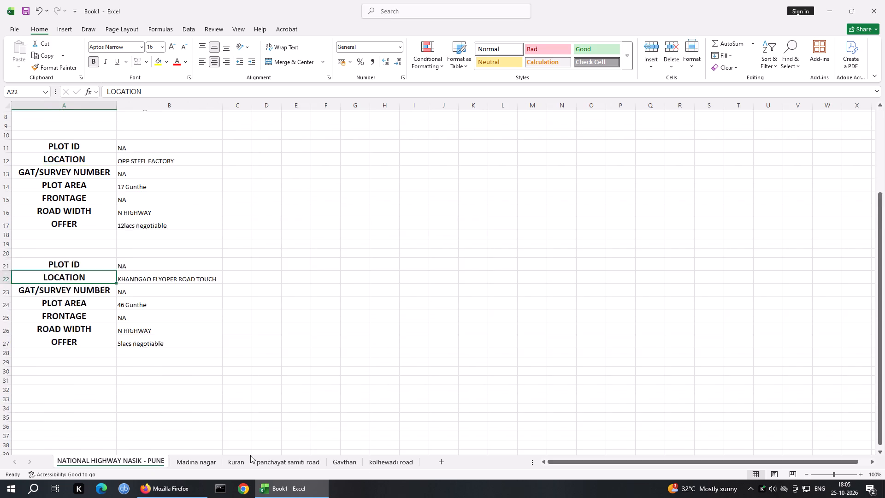
scroll(255, 458, up, 4)
click(268, 458)
scroll(263, 464, up, 3)
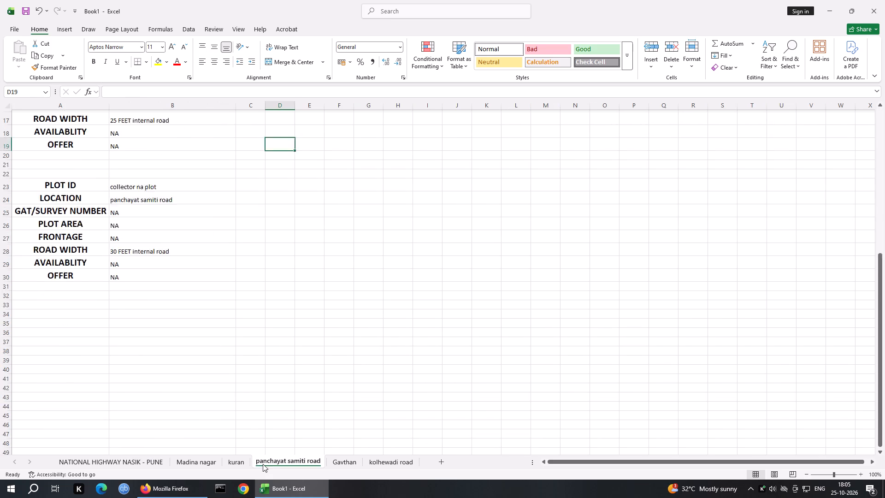
scroll(263, 464, up, 17)
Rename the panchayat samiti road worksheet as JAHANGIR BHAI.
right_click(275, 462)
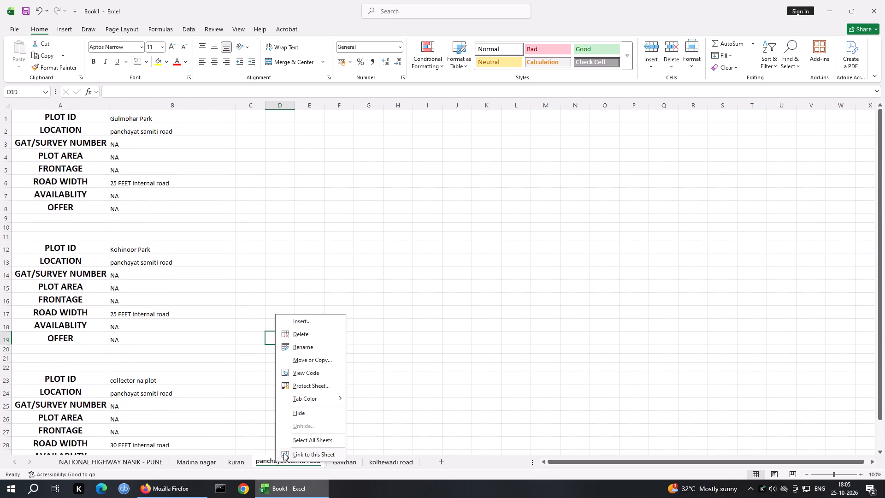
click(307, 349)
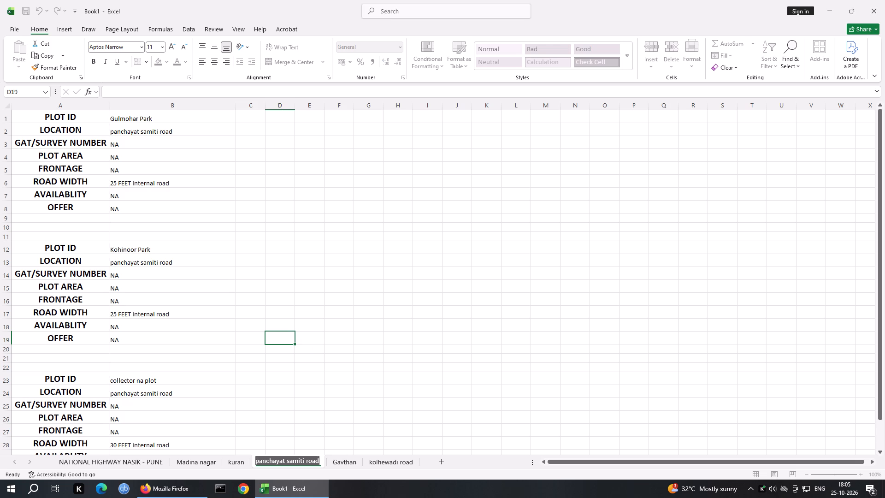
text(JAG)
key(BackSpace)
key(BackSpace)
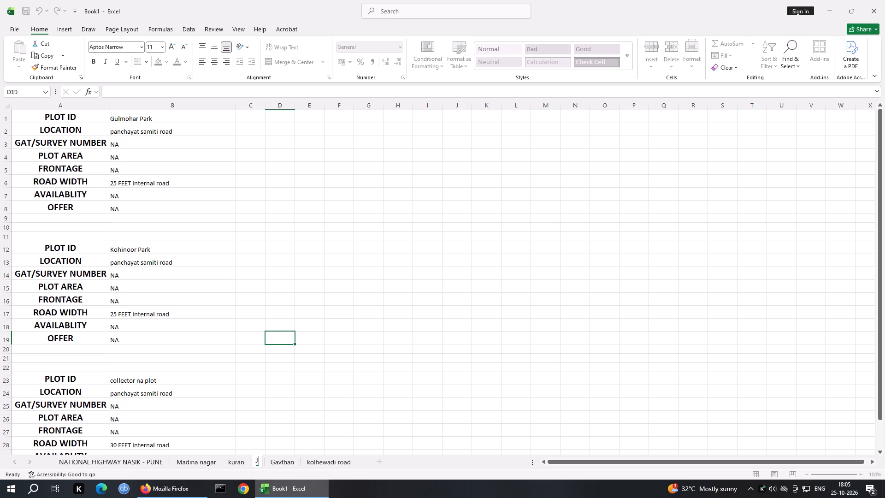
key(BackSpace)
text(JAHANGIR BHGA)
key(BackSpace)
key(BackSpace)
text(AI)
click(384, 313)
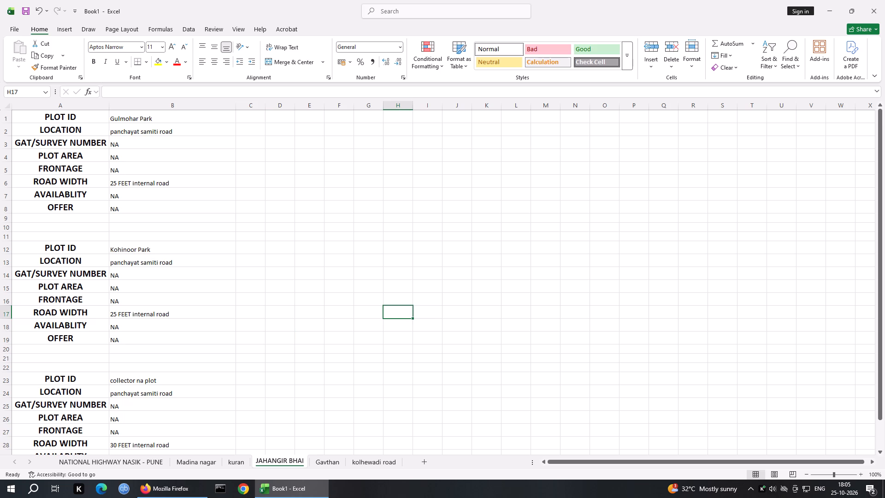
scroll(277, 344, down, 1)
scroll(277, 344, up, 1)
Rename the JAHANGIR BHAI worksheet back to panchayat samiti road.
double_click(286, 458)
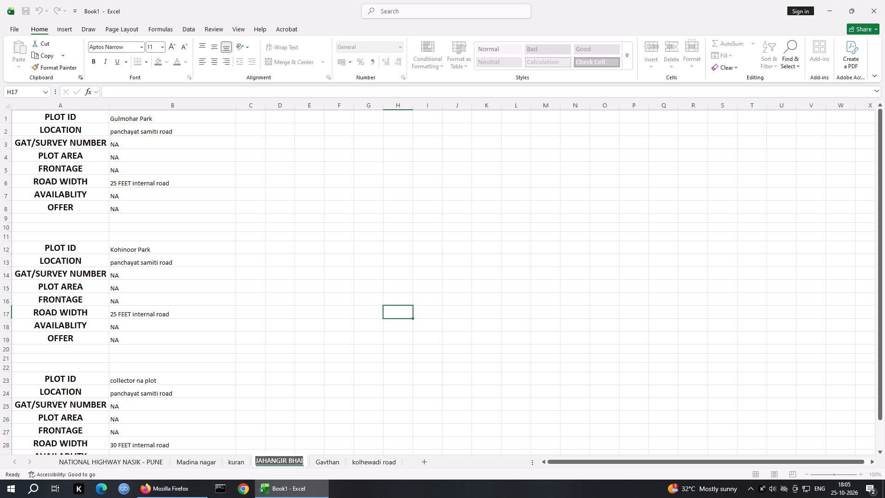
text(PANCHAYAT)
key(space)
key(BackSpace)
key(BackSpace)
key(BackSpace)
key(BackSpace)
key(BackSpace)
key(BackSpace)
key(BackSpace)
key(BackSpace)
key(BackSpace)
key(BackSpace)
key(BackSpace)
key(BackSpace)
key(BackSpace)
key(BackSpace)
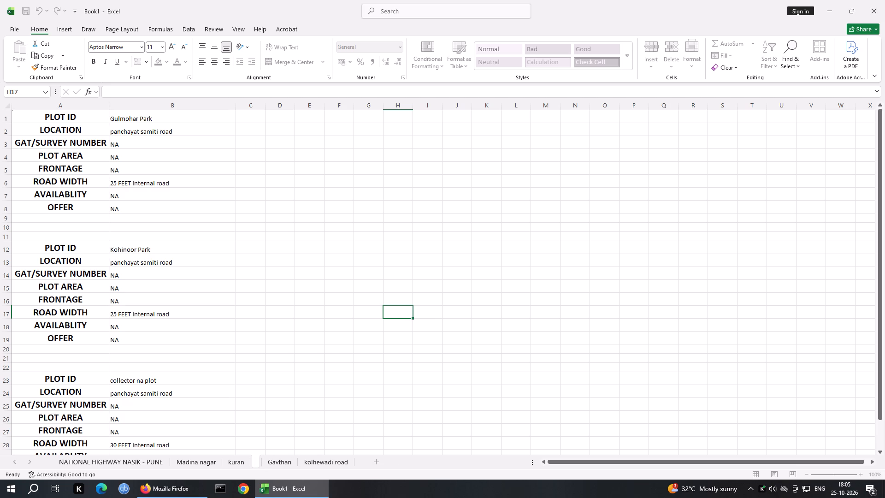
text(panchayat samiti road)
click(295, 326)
Copy the collector na plot block A23:B30 and paste it at A33 as the base for another plot.
scroll(297, 334, down, 6)
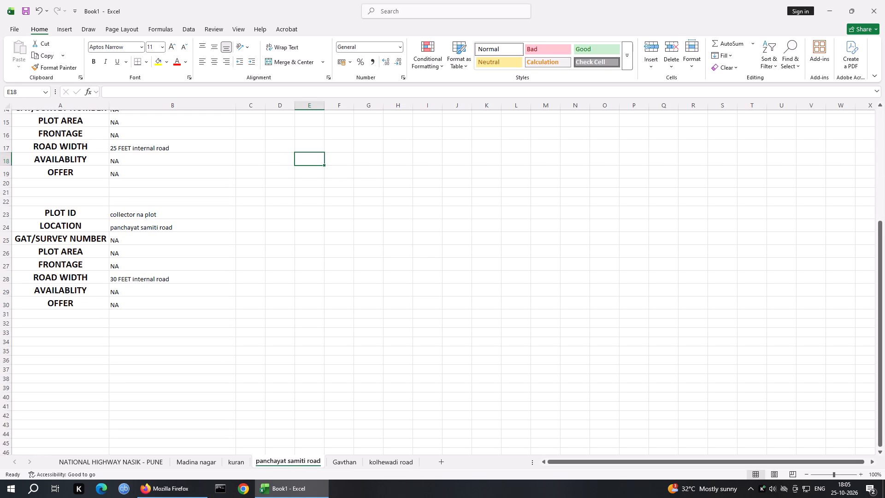
drag(60, 210, 134, 303)
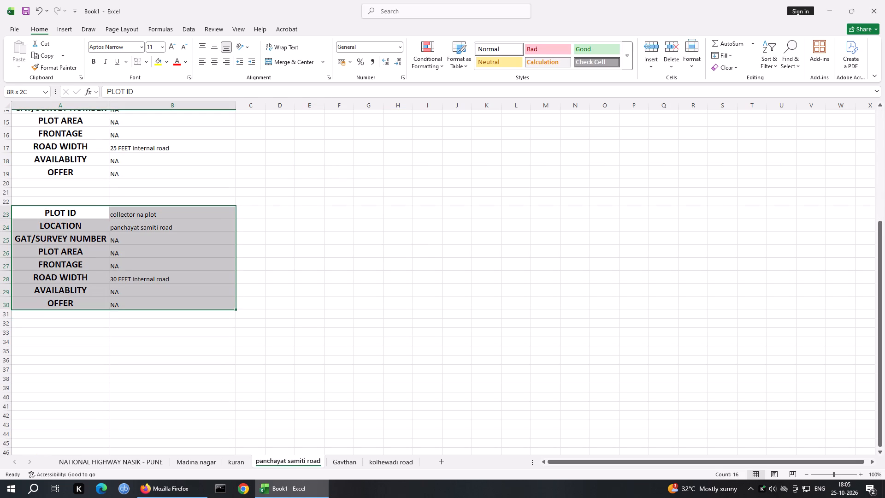
drag(134, 303, 134, 302)
key(ctrl+c)
click(46, 335)
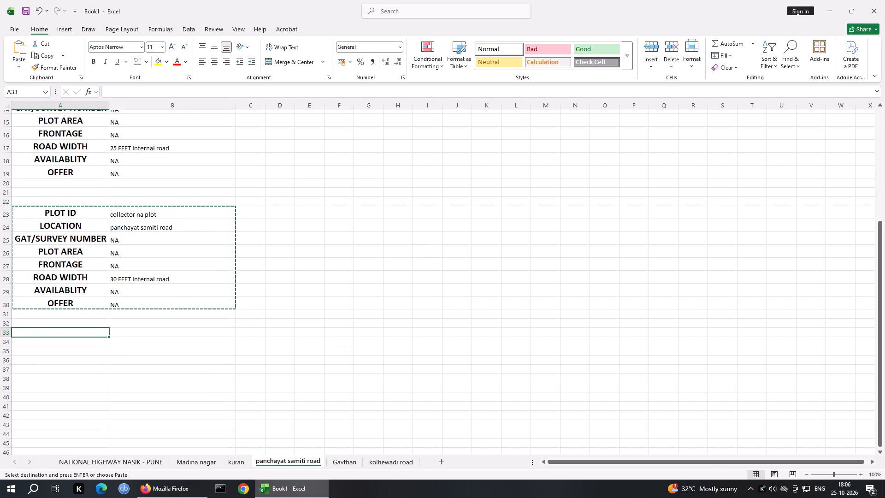
key(ctrl+v)
Change the PLOT ID detail in B33 of the copied block to alamdar plot.
click(170, 339)
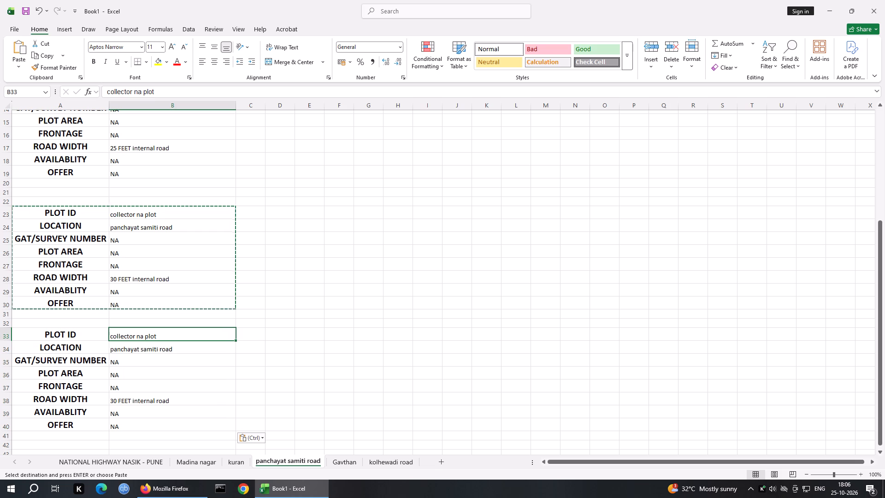
click(336, 307)
click(159, 335)
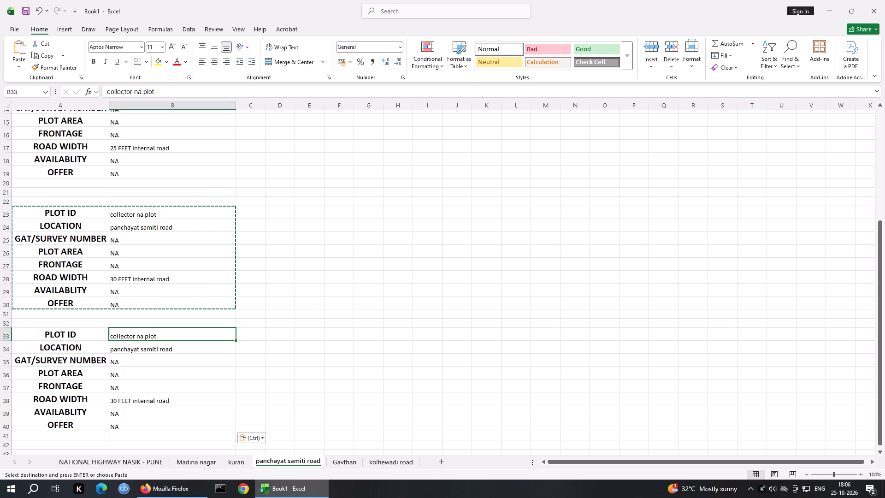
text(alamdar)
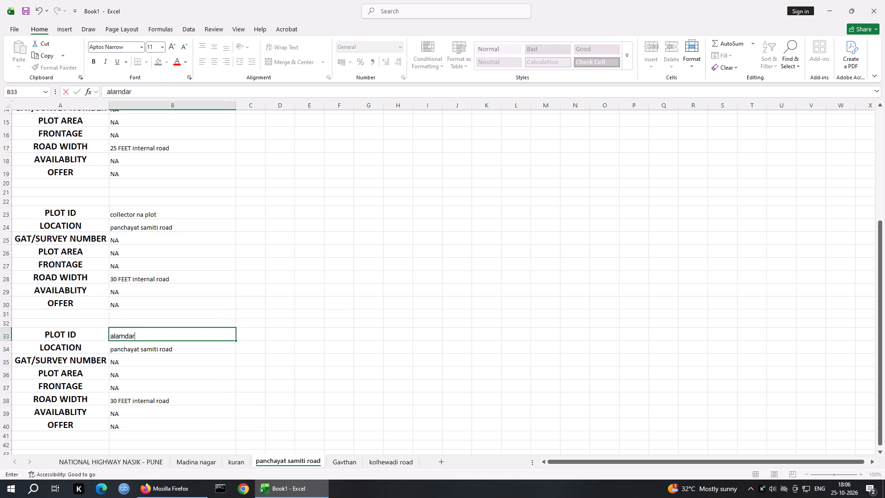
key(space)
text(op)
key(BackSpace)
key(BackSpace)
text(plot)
click(168, 353)
click(146, 364)
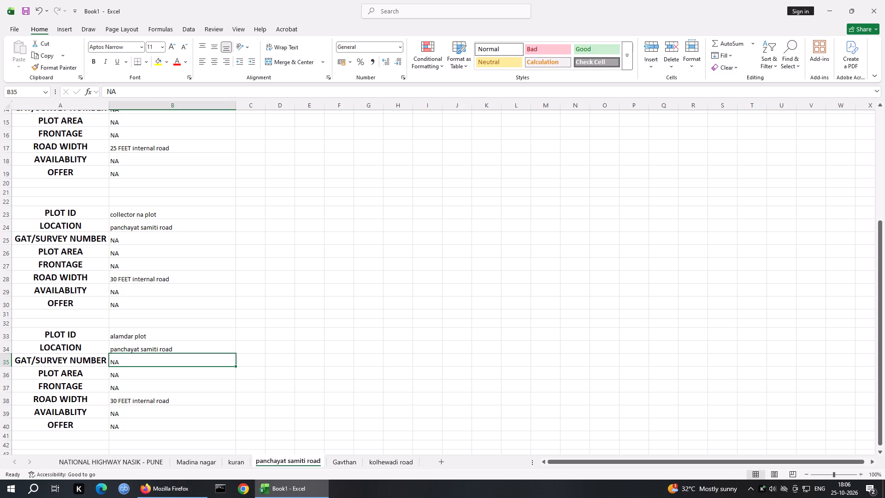
click(135, 389)
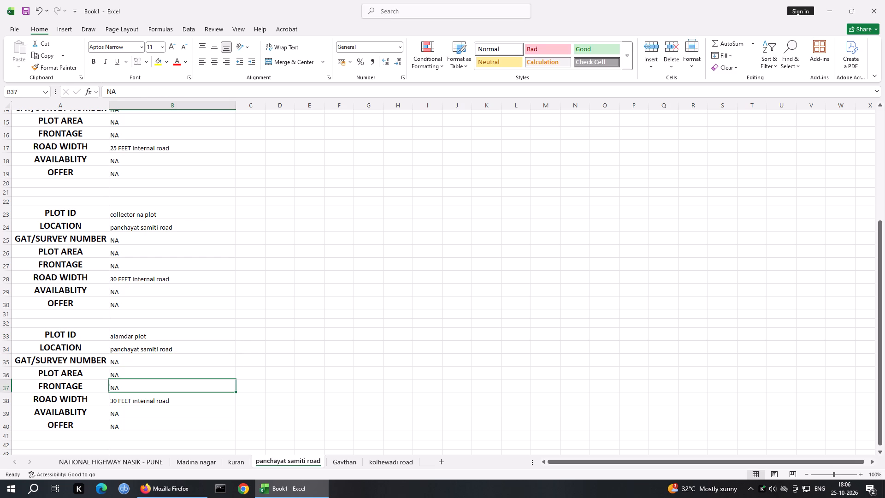
Change the alamdar plot's ROAD WIDTH detail in B38 to 20 FEET internal road.
click(141, 402)
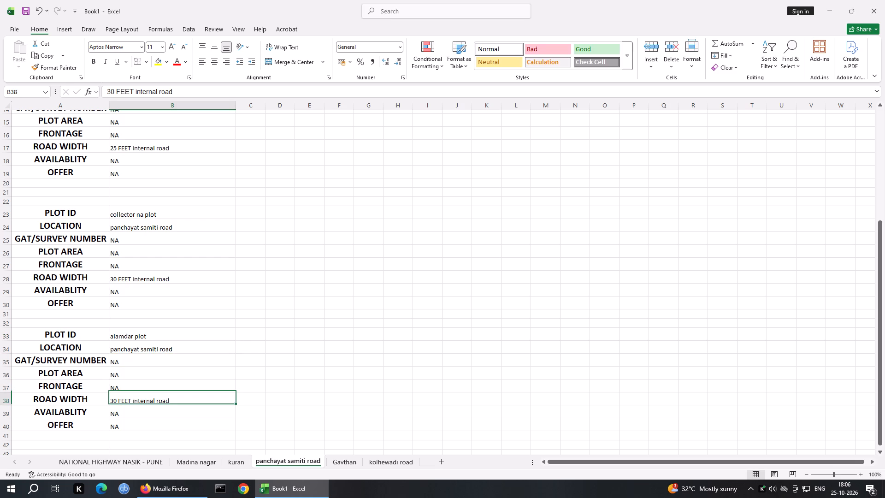
drag(110, 93, 73, 92)
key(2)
click(299, 322)
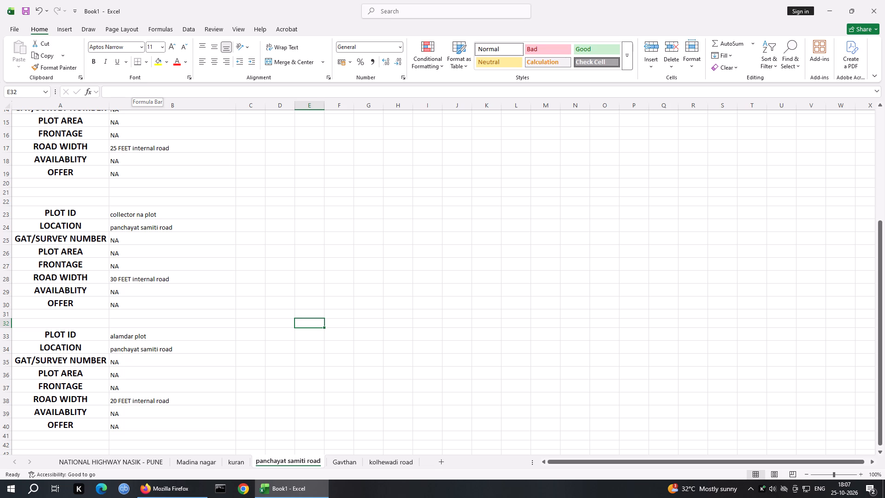
Review the four plot blocks on the panchayat samiti road worksheet, including the alamdar plot's road width.
scroll(187, 260, down, 4)
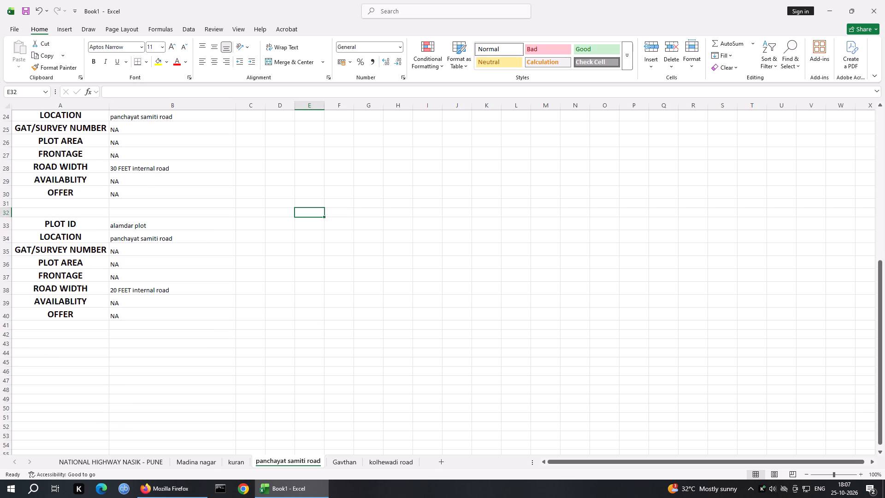
scroll(180, 292, up, 16)
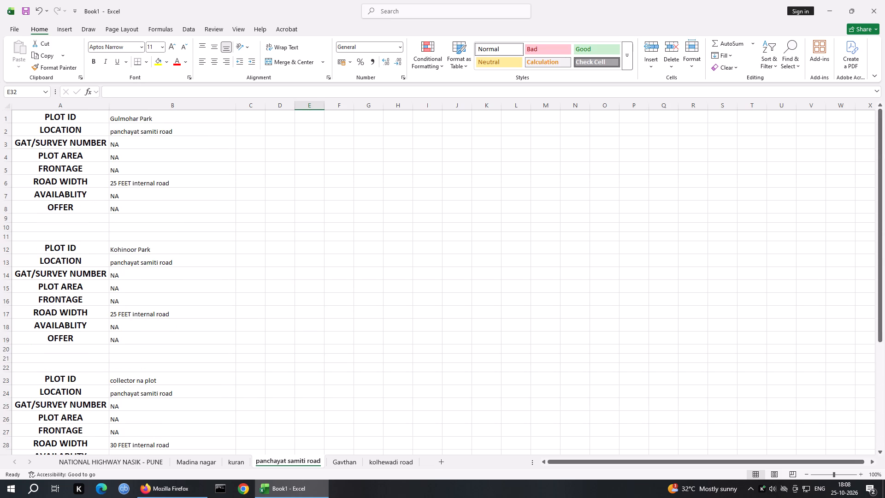
scroll(190, 289, up, 1)
scroll(190, 289, down, 7)
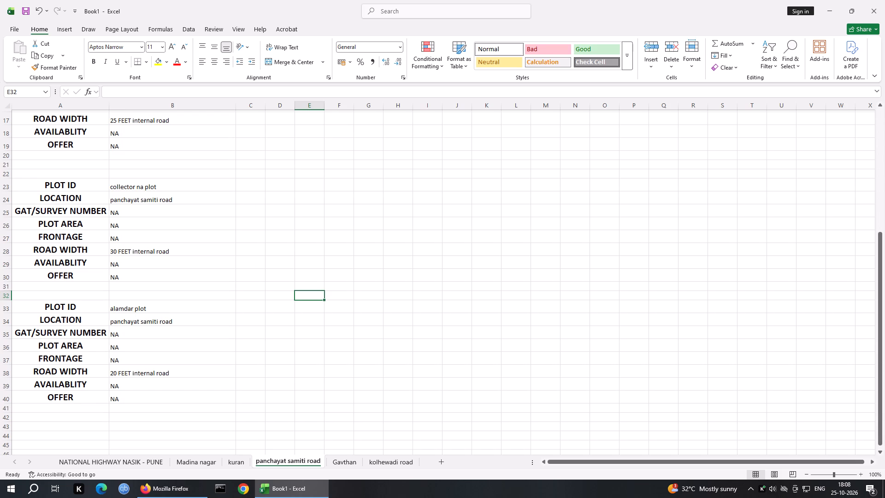
click(158, 373)
scroll(169, 344, down, 3)
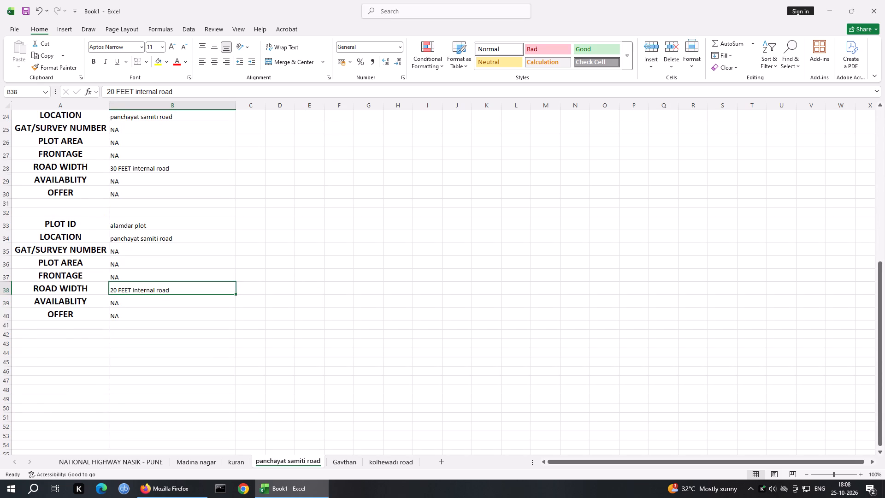
scroll(171, 333, up, 9)
Look through all area worksheets, from NATIONAL HIGHWAY NASIK - PUNE to kolhewadi road, to check the plot details on each.
click(344, 463)
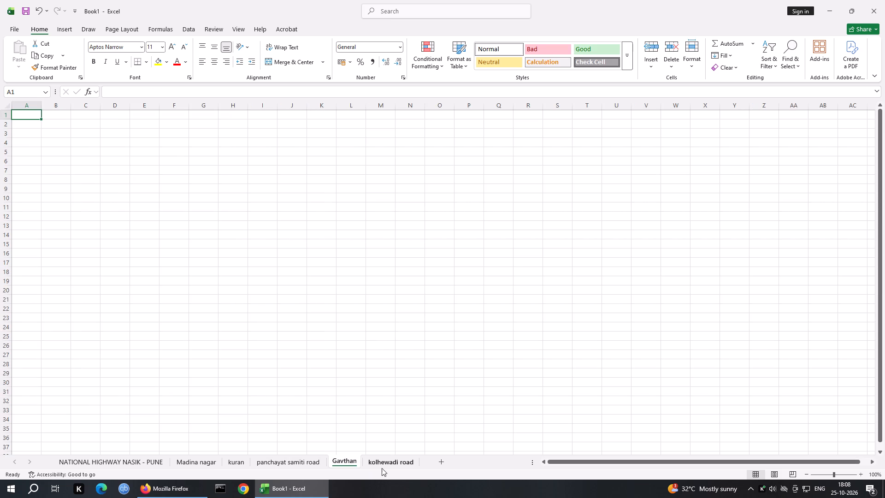
click(387, 463)
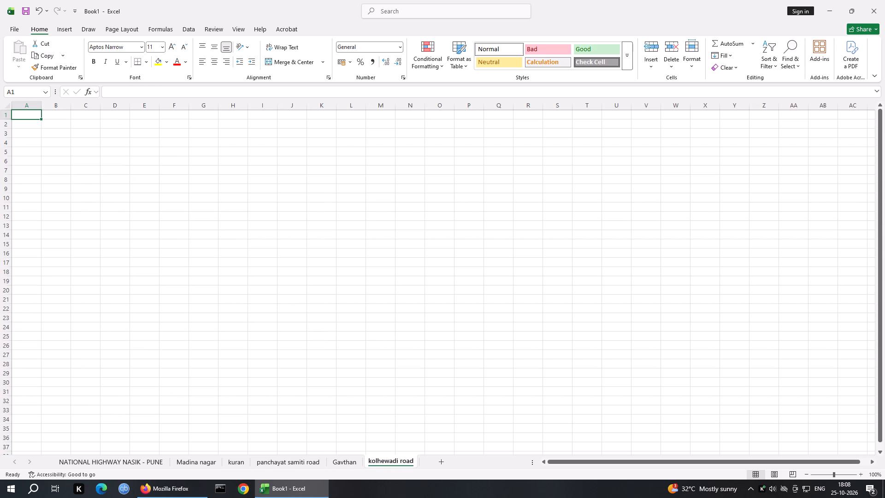
click(100, 461)
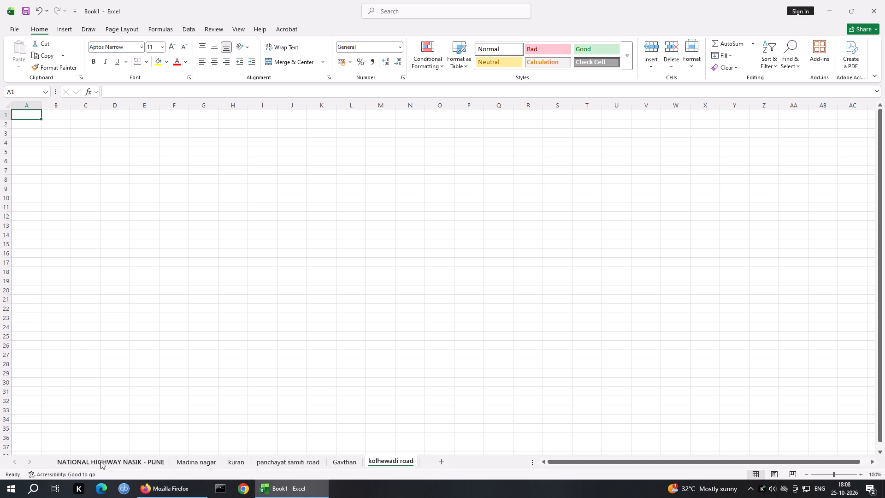
click(198, 463)
click(224, 464)
click(275, 461)
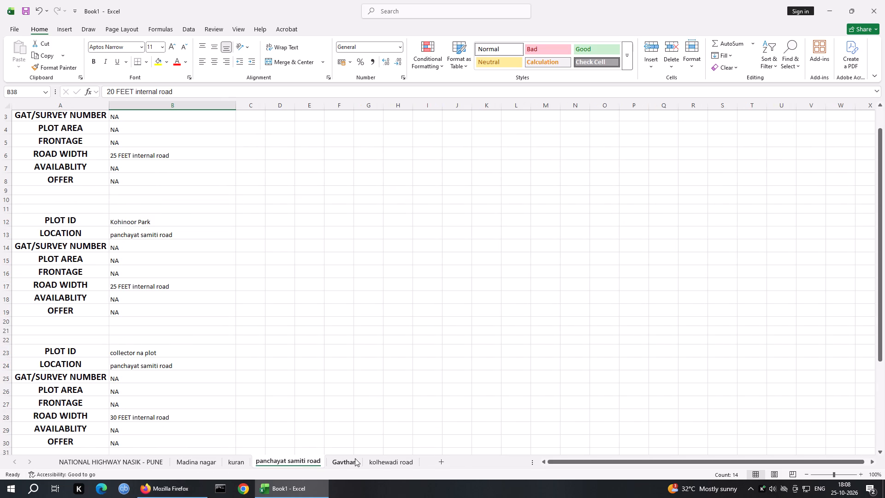
click(348, 461)
click(381, 462)
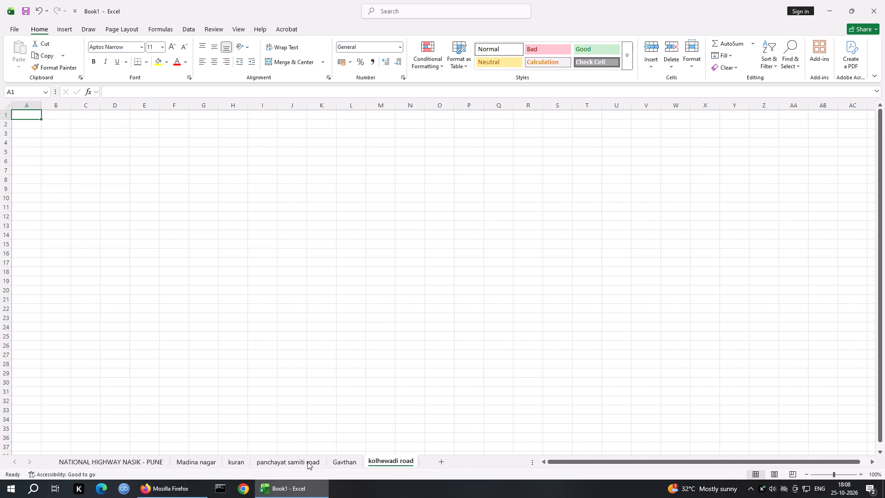
click(307, 462)
click(233, 461)
click(205, 462)
click(159, 462)
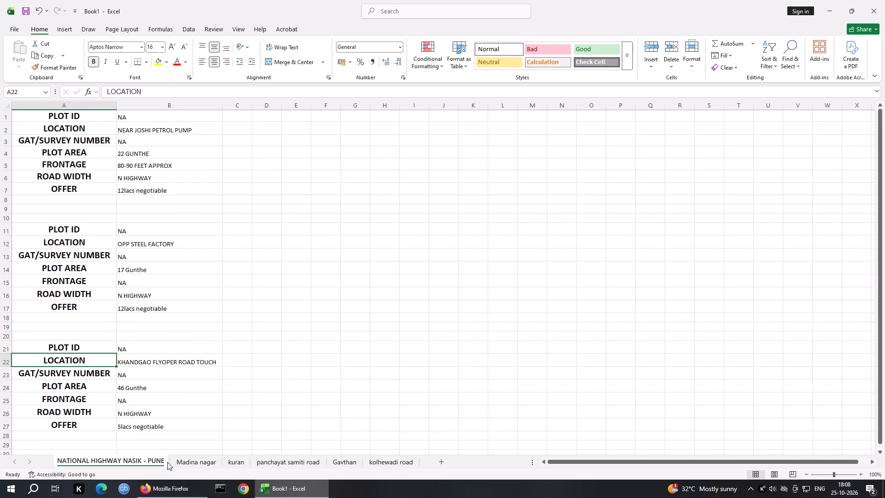
scroll(198, 426, up, 6)
scroll(153, 350, up, 4)
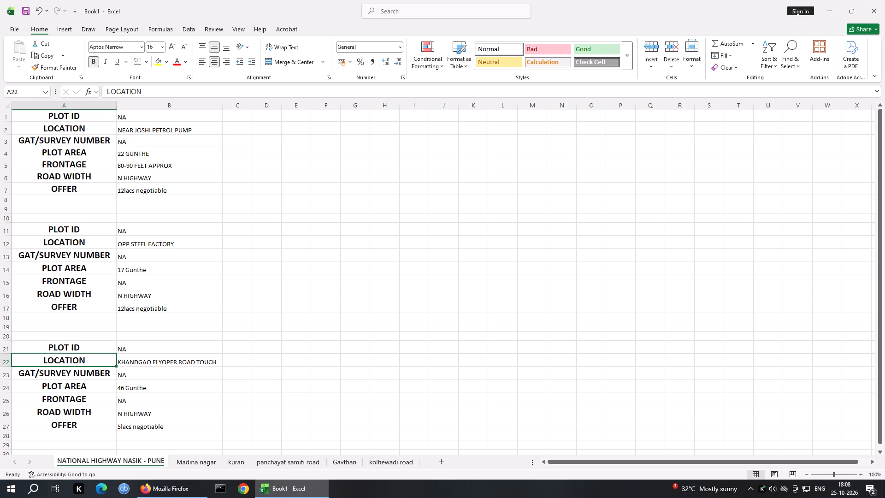
click(147, 119)
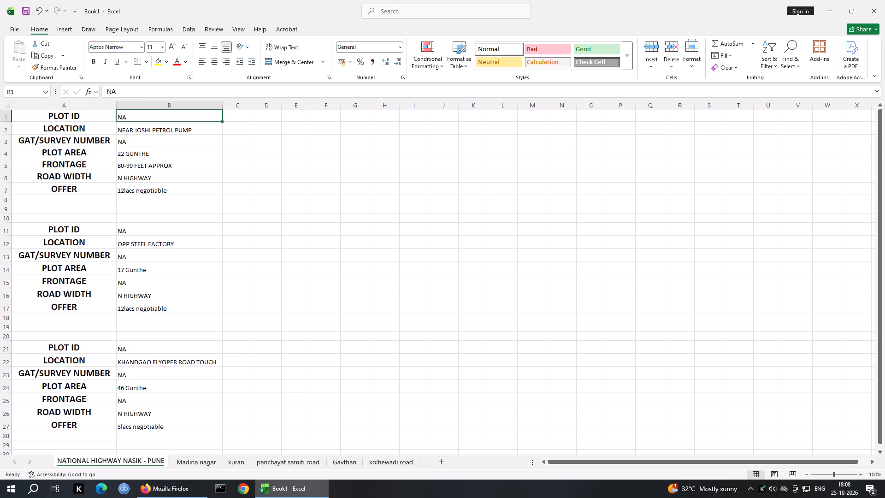
scroll(188, 395, down, 2)
scroll(201, 439, up, 5)
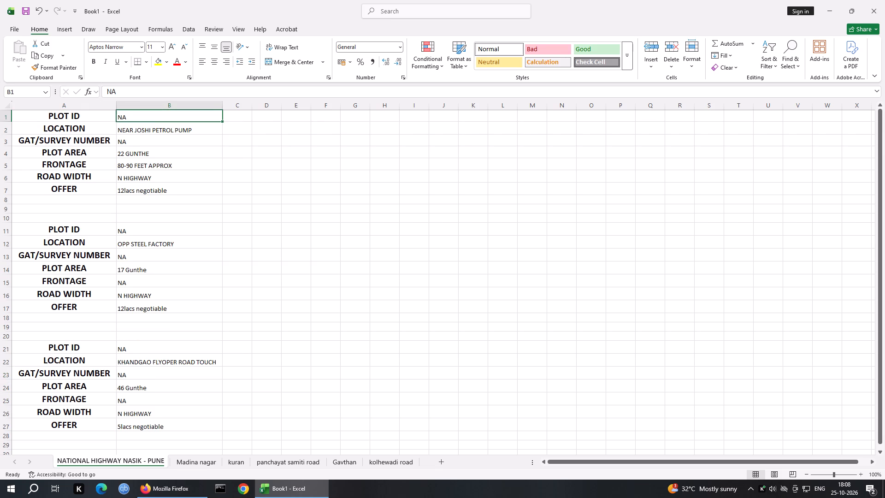
click(210, 462)
click(236, 462)
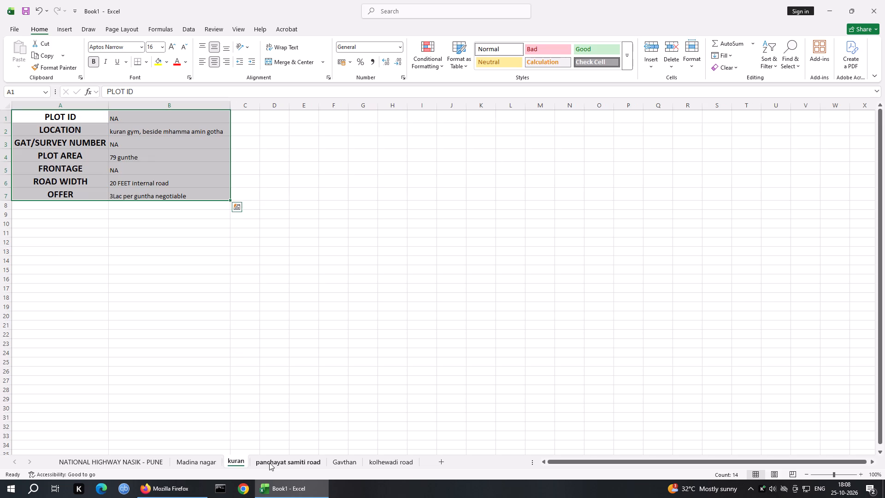
click(269, 462)
click(221, 458)
click(247, 458)
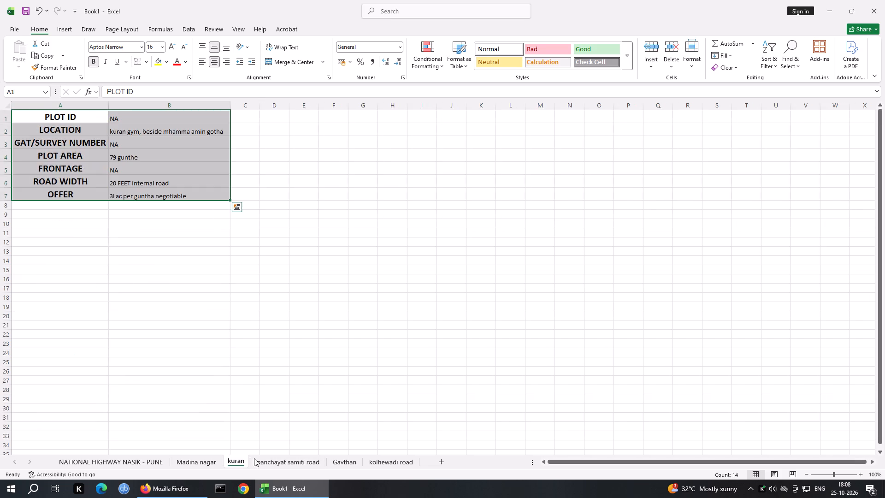
click(271, 459)
click(138, 463)
Save the workbook to the Desktop as an Excel Workbook named plot details.
click(11, 17)
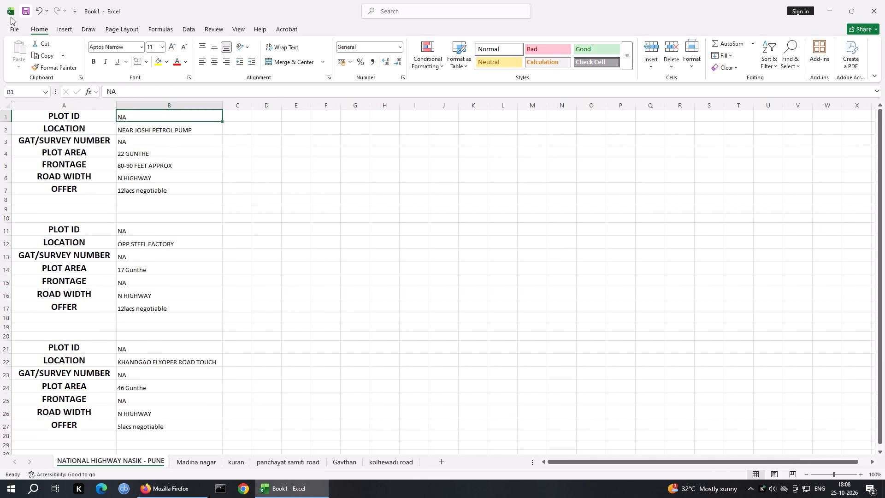
click(83, 152)
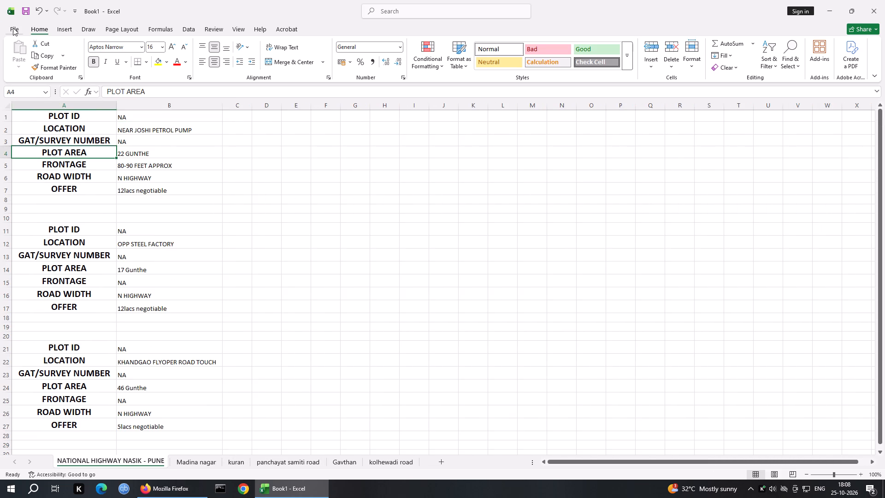
click(13, 28)
click(11, 29)
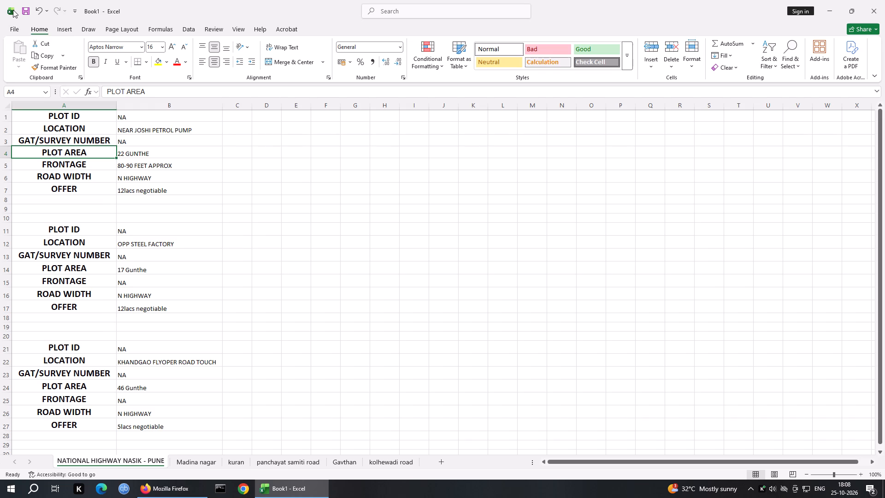
click(13, 10)
click(156, 149)
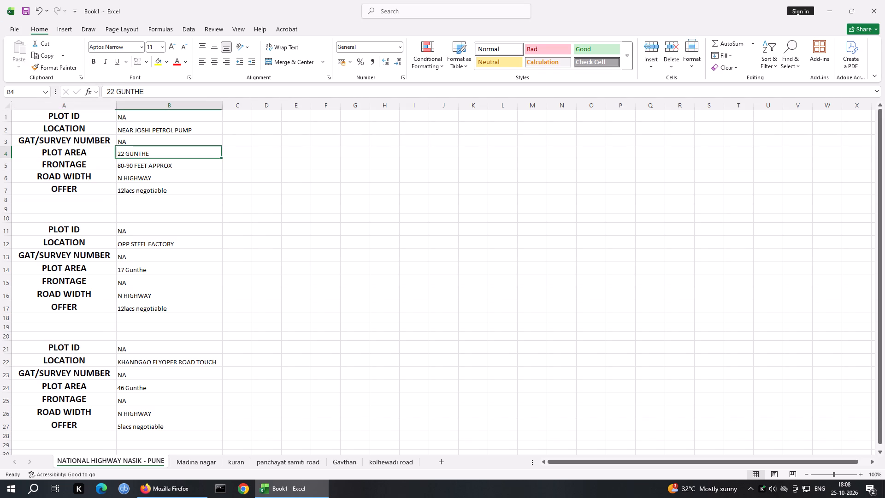
click(193, 186)
click(10, 9)
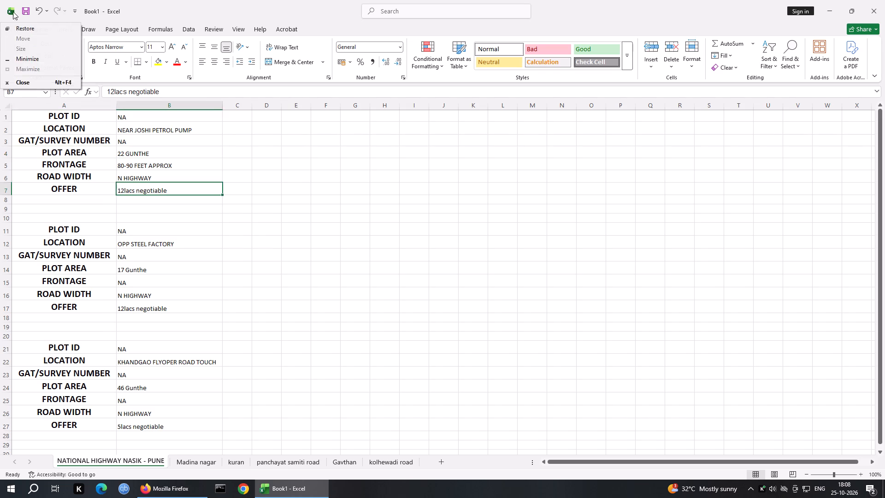
click(27, 14)
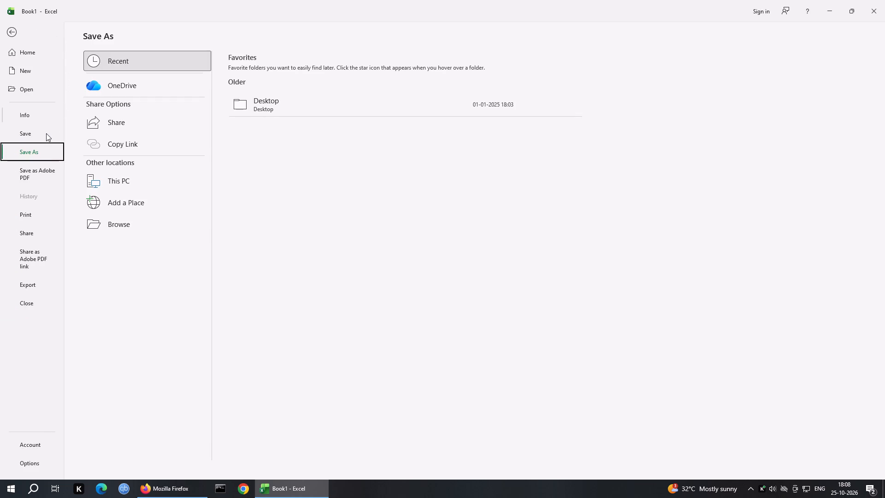
click(46, 133)
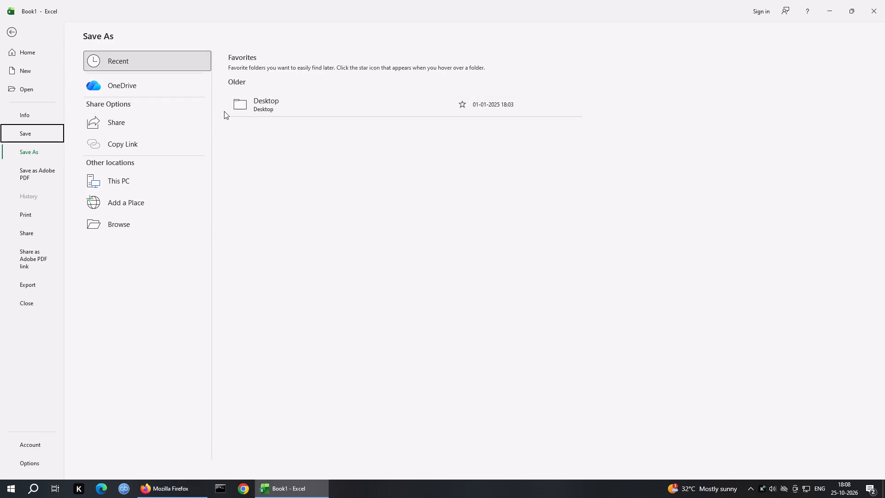
click(257, 112)
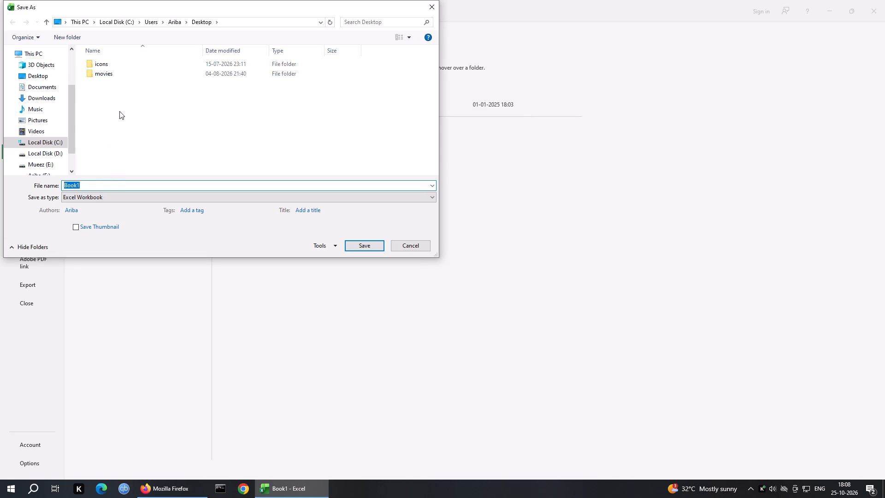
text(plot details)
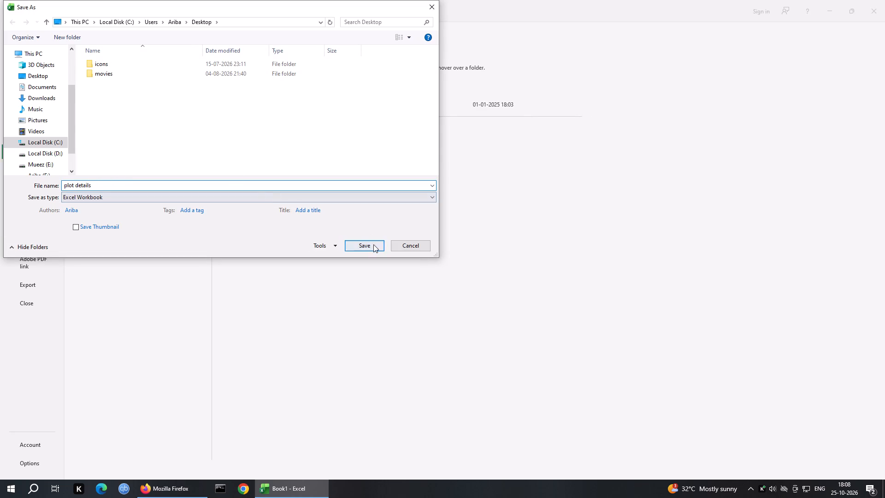
click(373, 244)
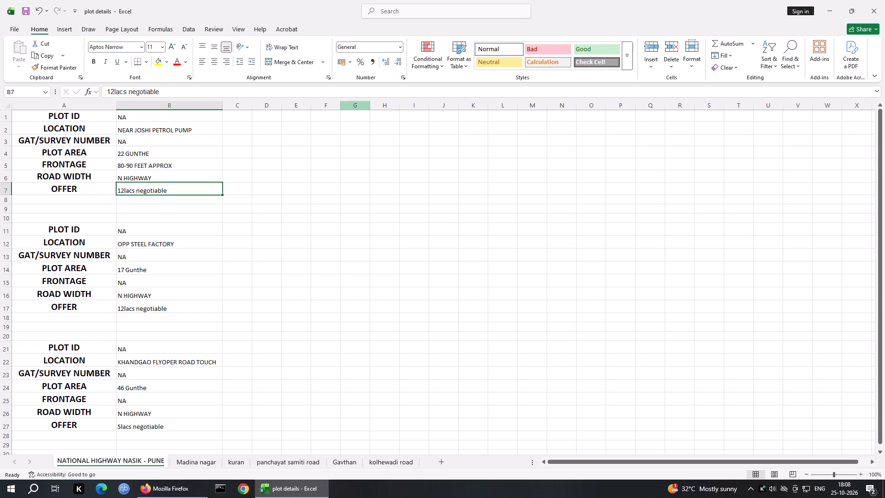
Minimize the open windows to reach the desktop, switch to Google Chrome and go to web.whatsapp.com.
click(835, 0)
click(835, 0)
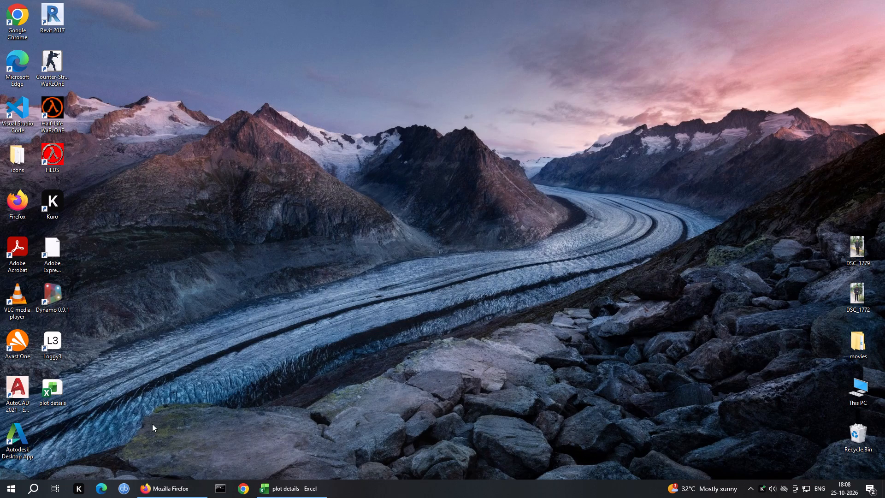
click(243, 493)
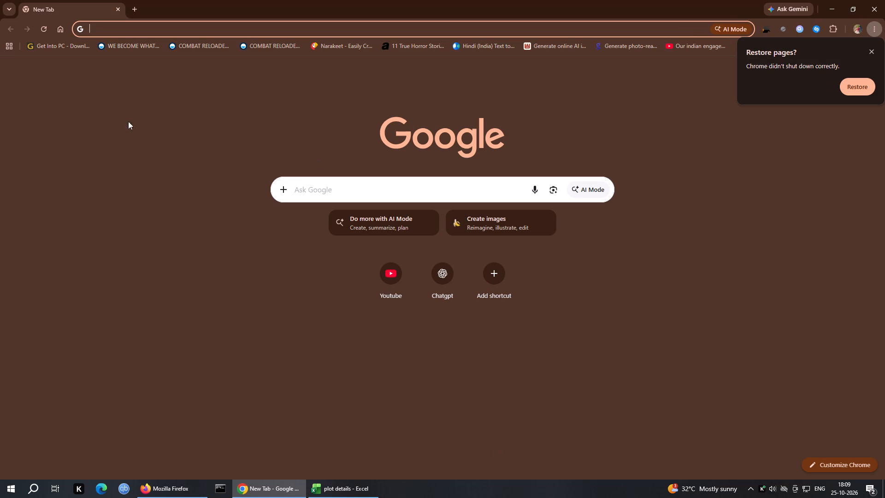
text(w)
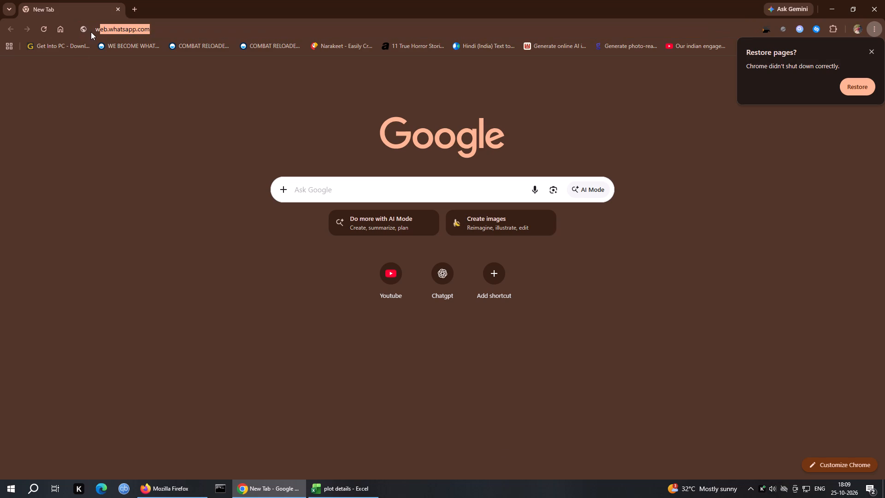
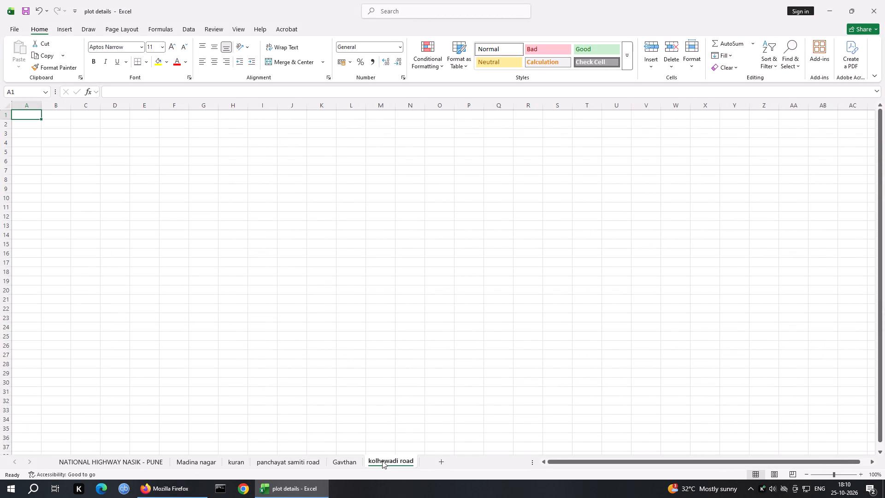
Look through the area worksheets again, from kolhewadi road back to NATIONAL HIGHWAY NASIK - PUNE, to check their plot blocks.
click(342, 461)
click(314, 462)
click(233, 460)
click(206, 462)
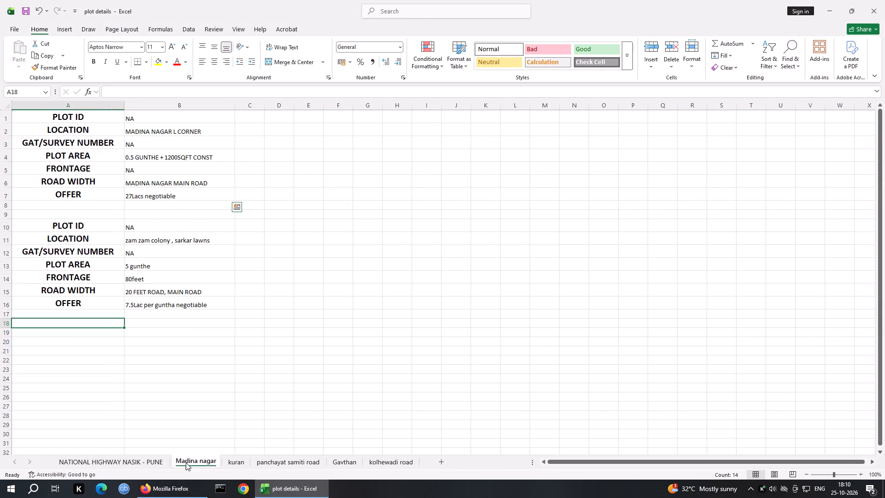
click(169, 462)
click(205, 462)
click(255, 462)
click(239, 465)
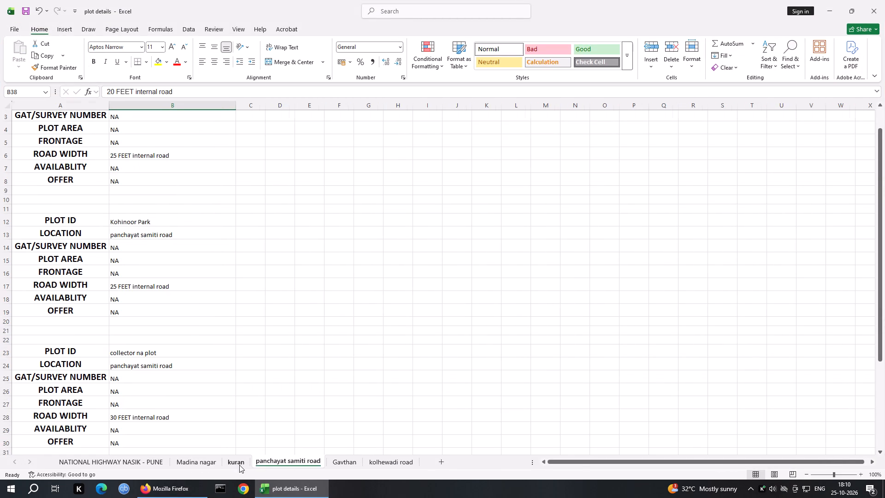
click(338, 462)
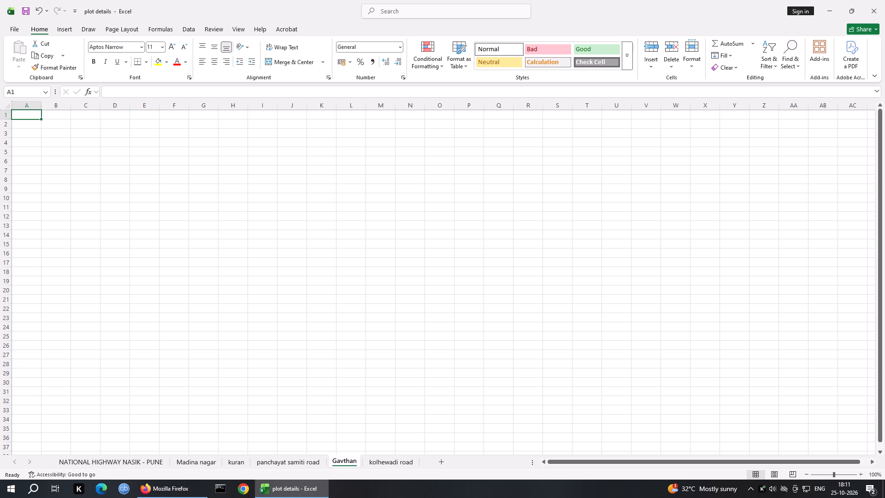
click(198, 463)
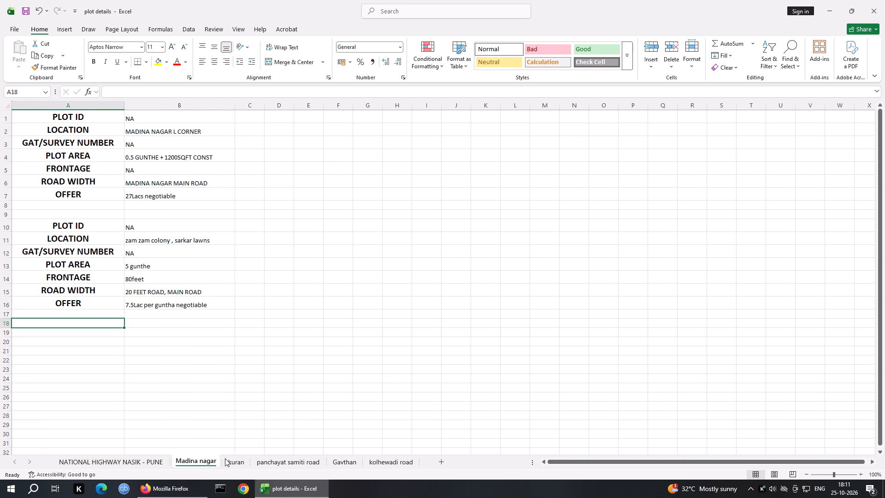
click(245, 459)
click(261, 461)
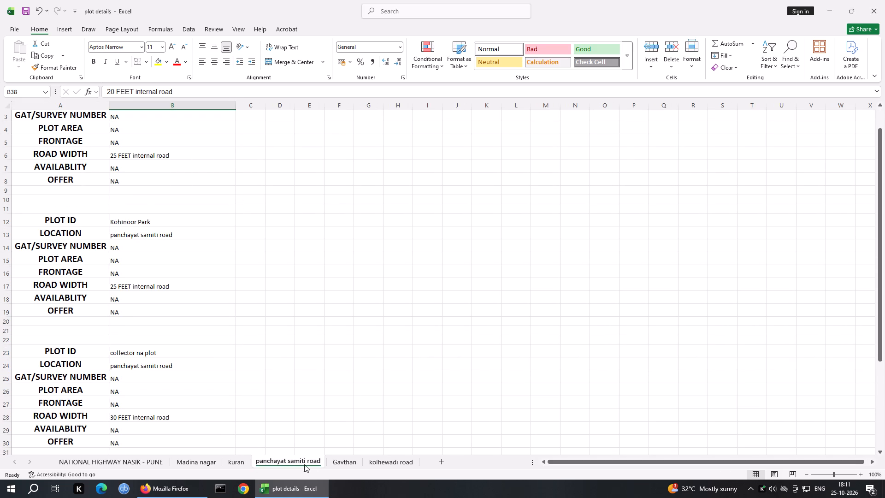
click(358, 463)
click(138, 462)
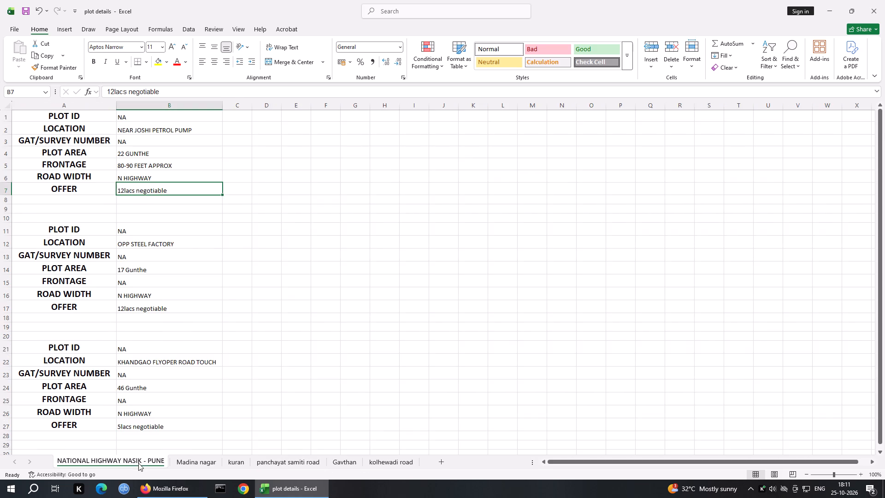
scroll(288, 394, down, 5)
scroll(289, 394, up, 11)
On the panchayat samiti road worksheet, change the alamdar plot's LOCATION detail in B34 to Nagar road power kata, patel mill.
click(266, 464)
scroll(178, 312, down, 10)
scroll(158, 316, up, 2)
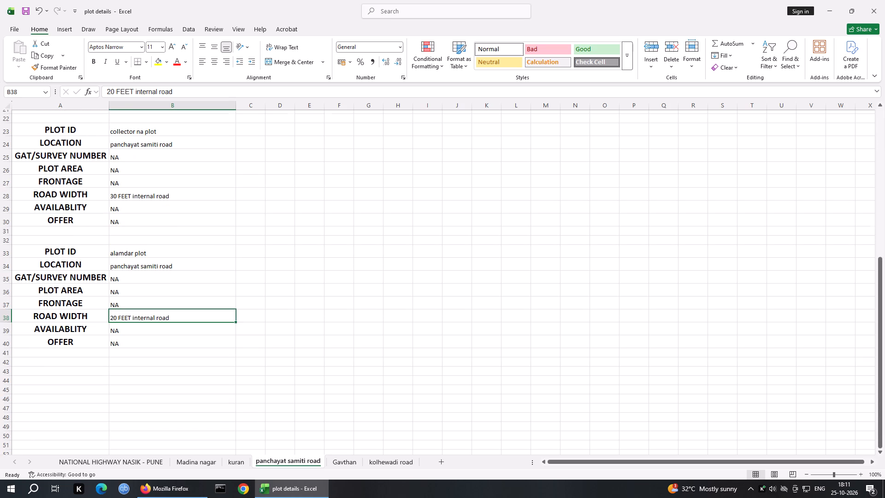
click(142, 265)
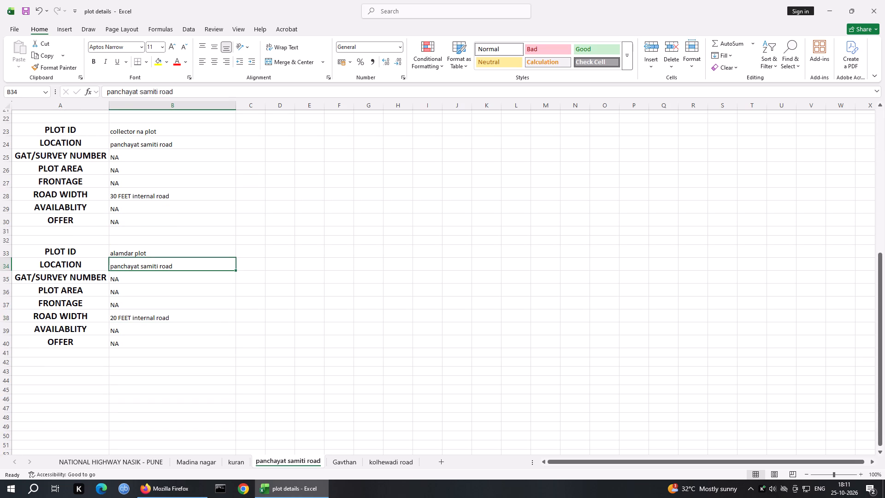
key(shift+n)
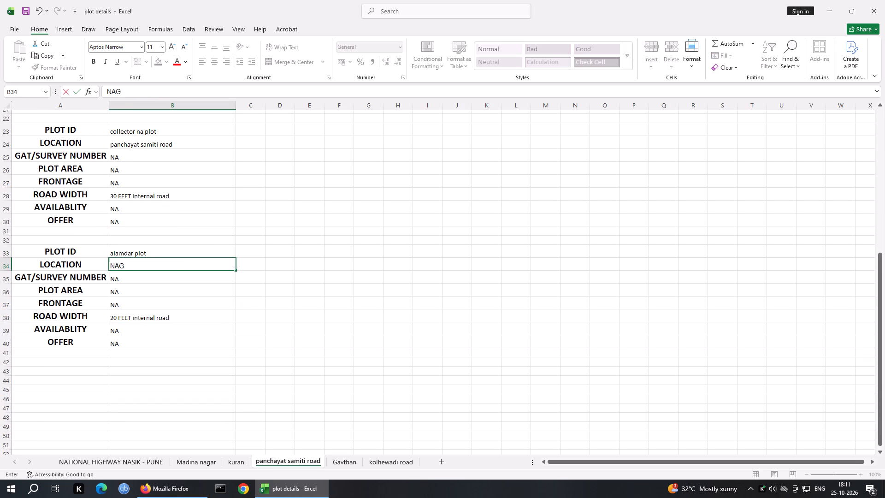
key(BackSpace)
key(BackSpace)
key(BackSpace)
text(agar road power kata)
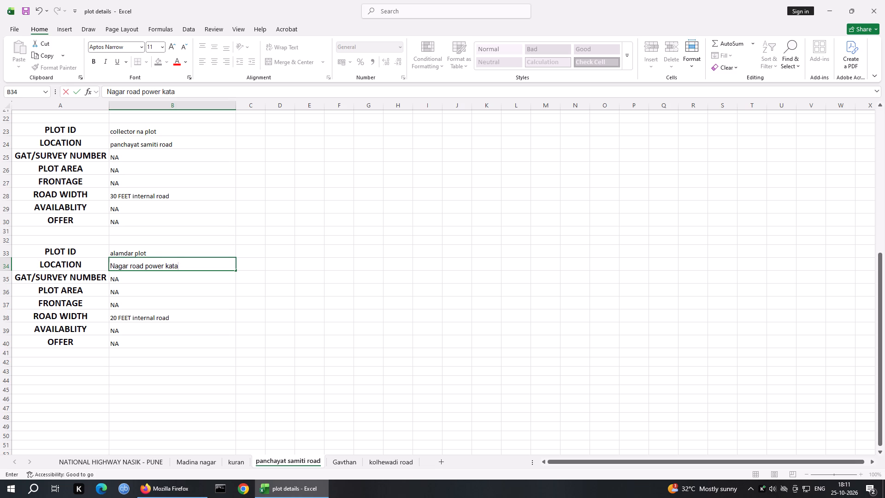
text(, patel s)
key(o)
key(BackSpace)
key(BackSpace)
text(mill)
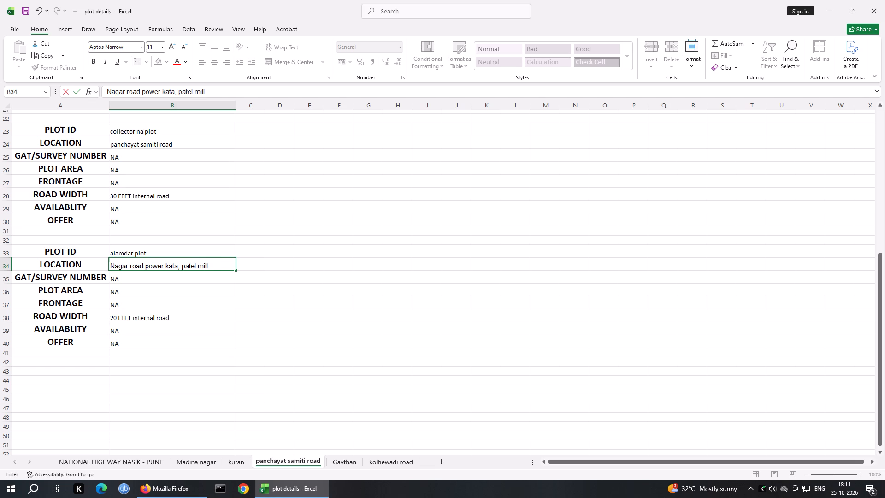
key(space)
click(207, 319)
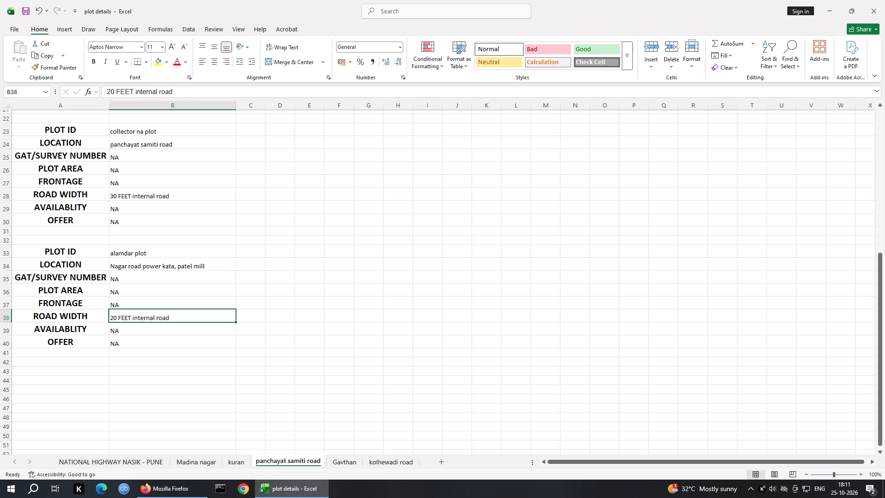
Close the plot details workbook without saving the changes made since the last save.
scroll(170, 341, up, 4)
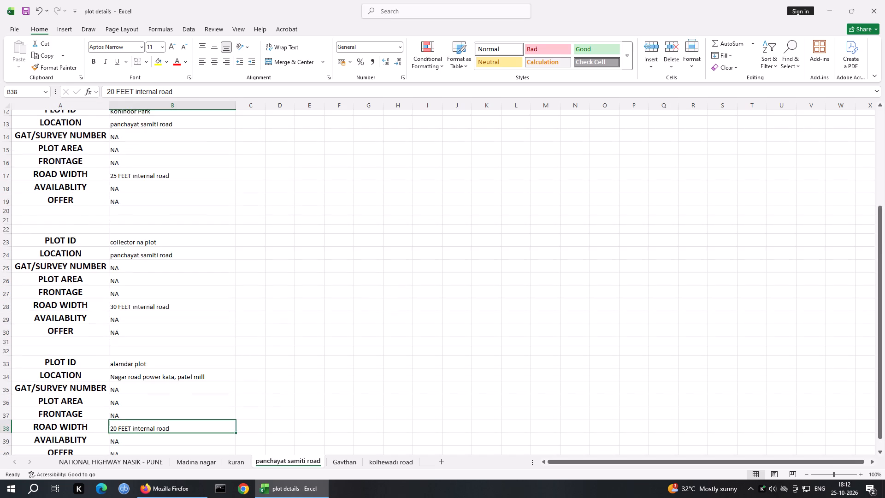
scroll(183, 344, up, 11)
click(884, 0)
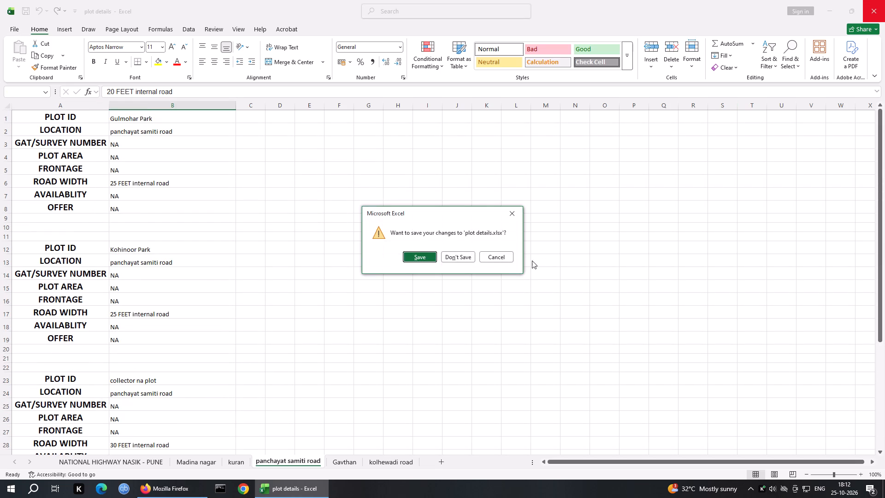
click(458, 258)
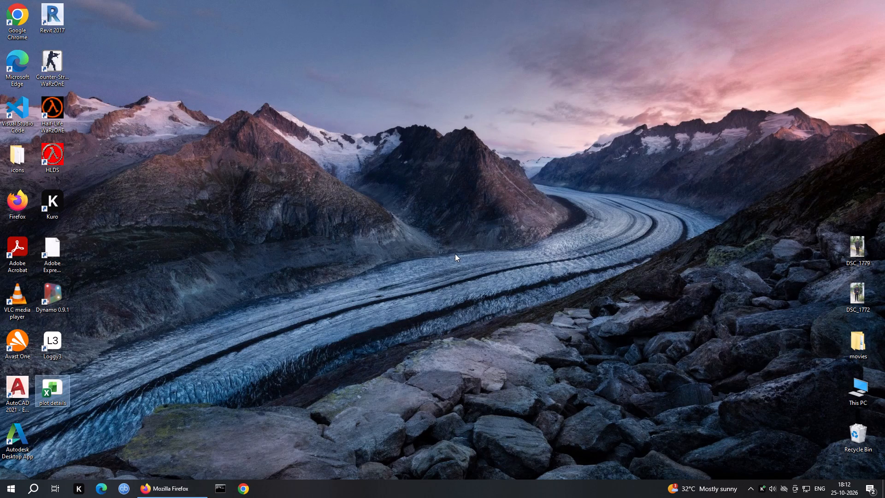